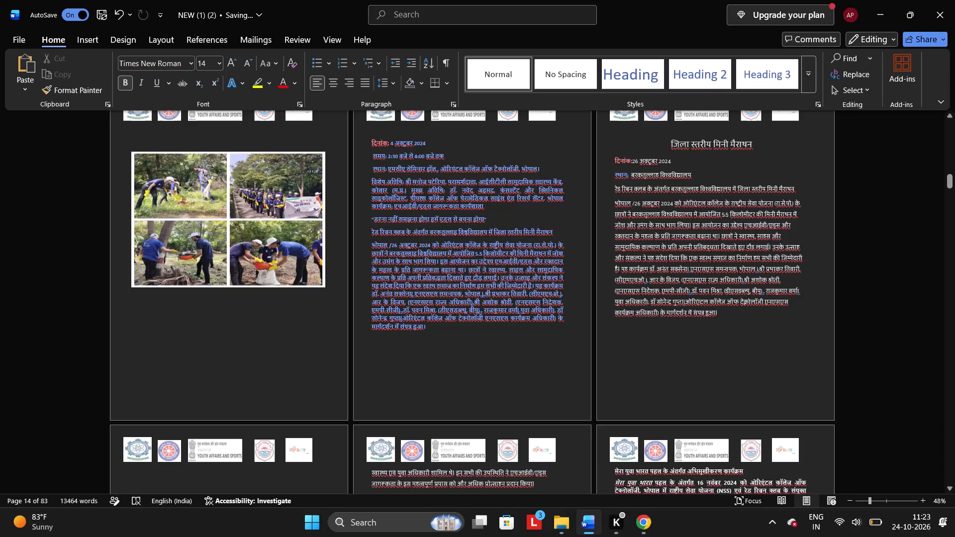
Delete the blank lines above the 10 नवंबर 2024 date so that report starts at the top of its page.
scroll(693, 412, down, 4)
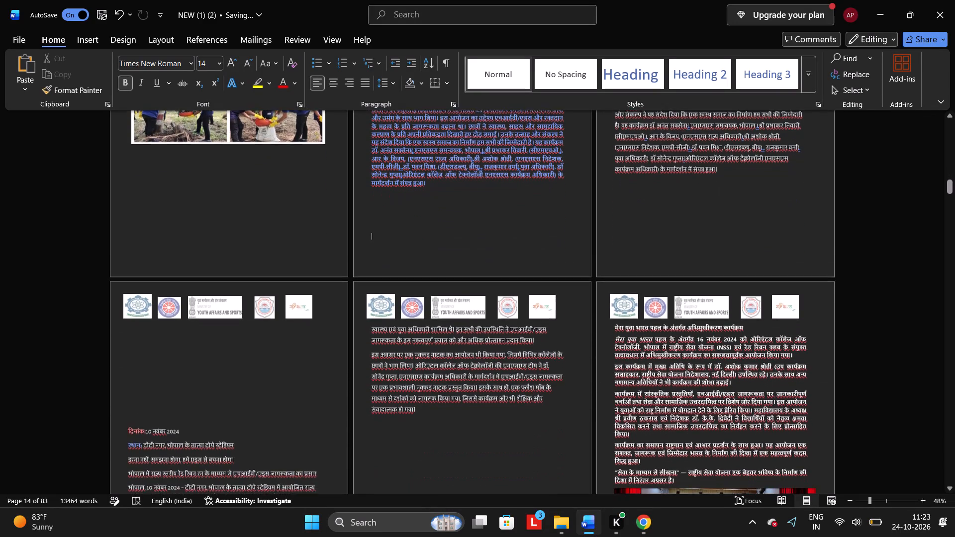
scroll(693, 412, down, 2)
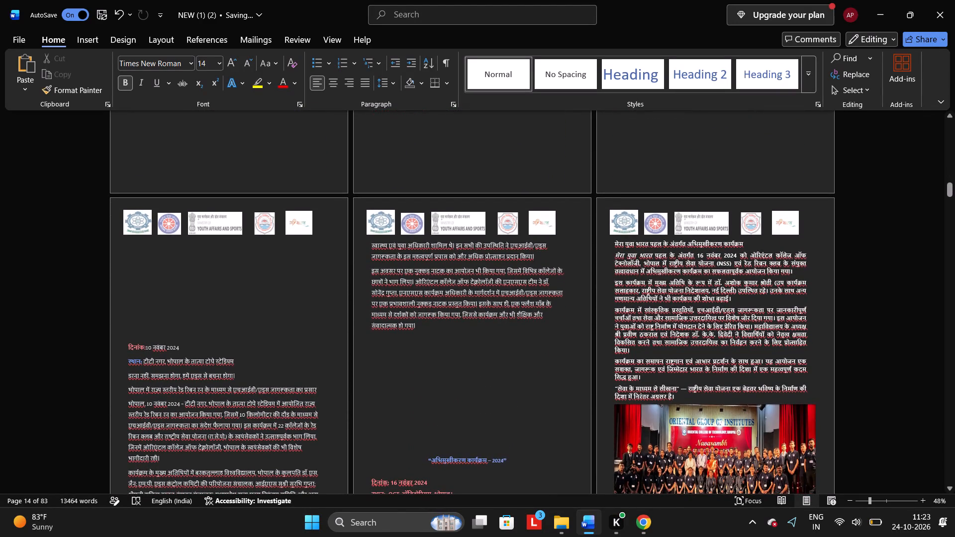
scroll(285, 351, up, 1)
drag(151, 395, 232, 282)
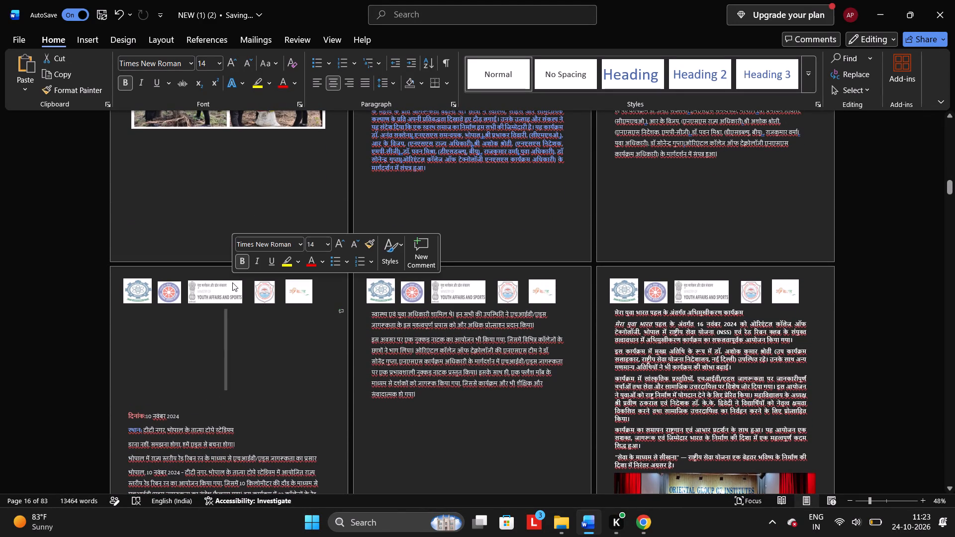
key(BackSpace)
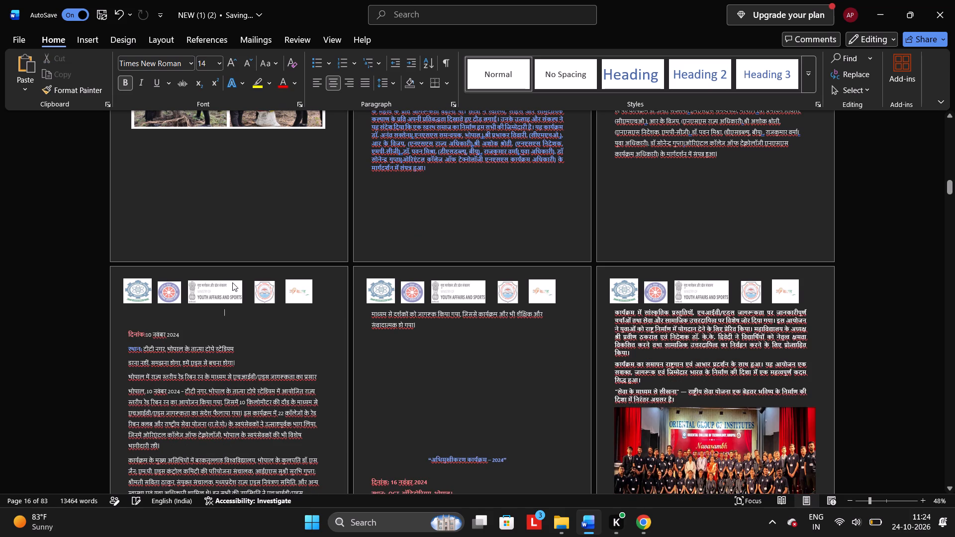
key(BackSpace)
key(BackSpace)
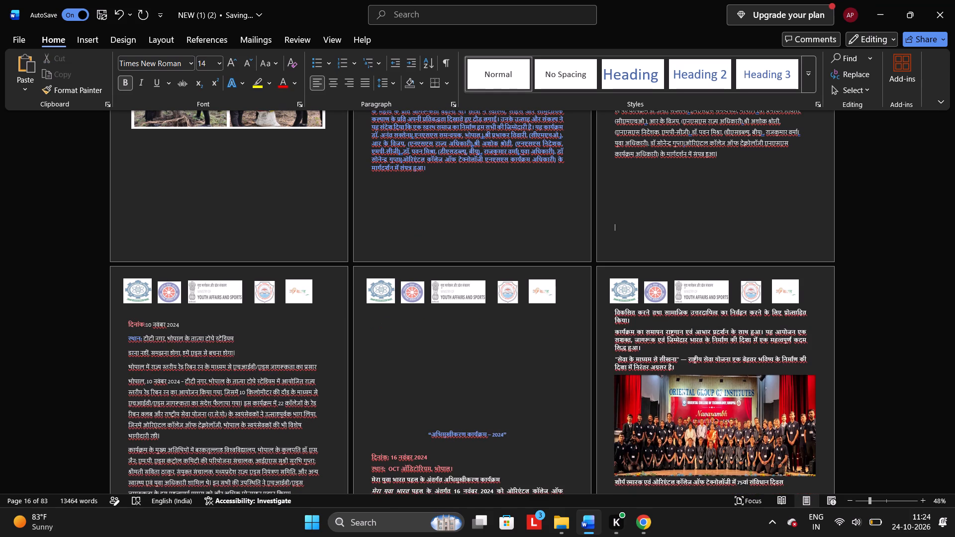
Set the font size of the “अभिमुखीकरण कार्यक्रम – 2024” heading to 20.
scroll(90, 442, down, 2)
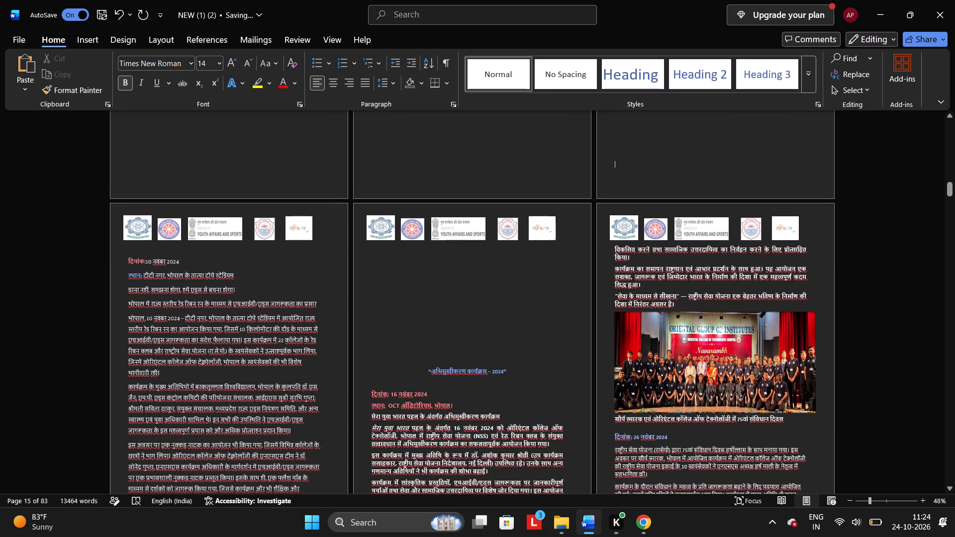
scroll(164, 316, down, 2)
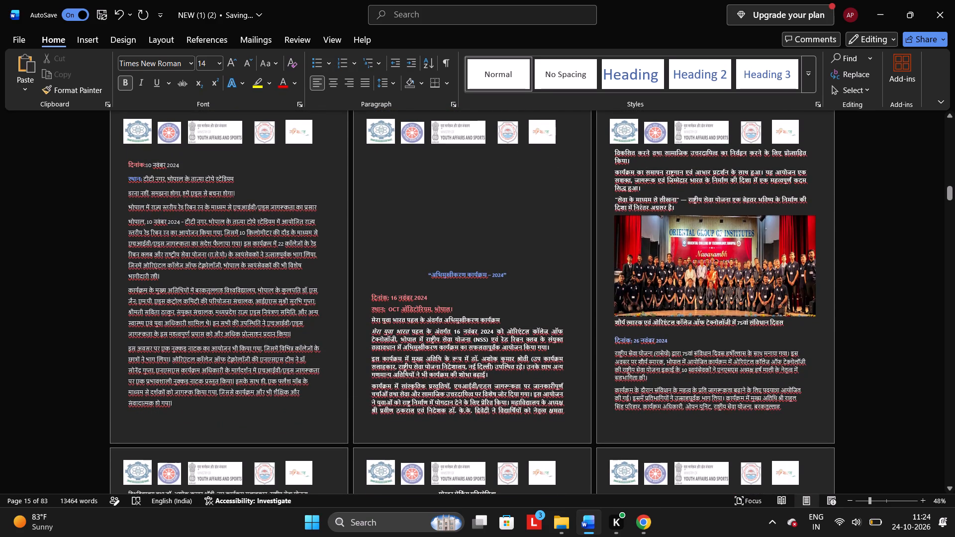
drag(422, 274, 505, 282)
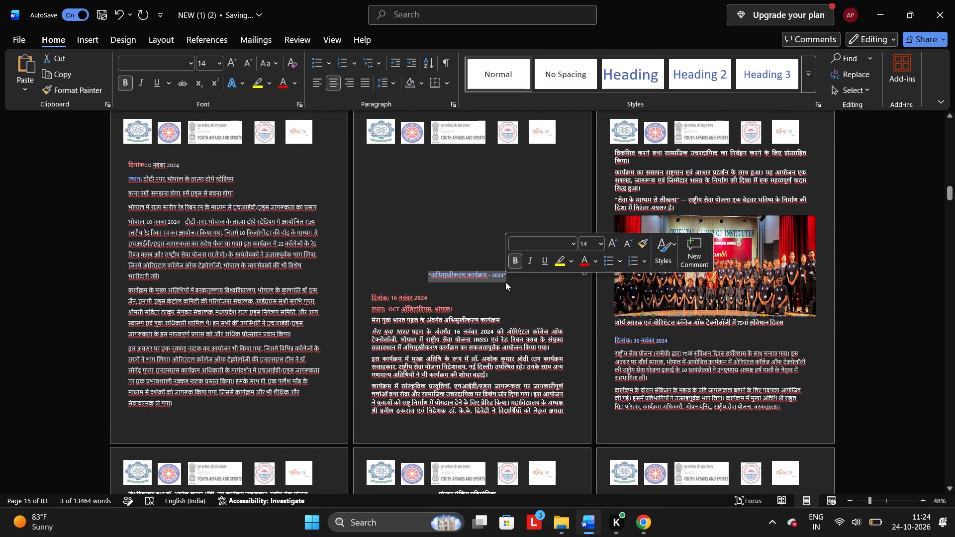
click(600, 240)
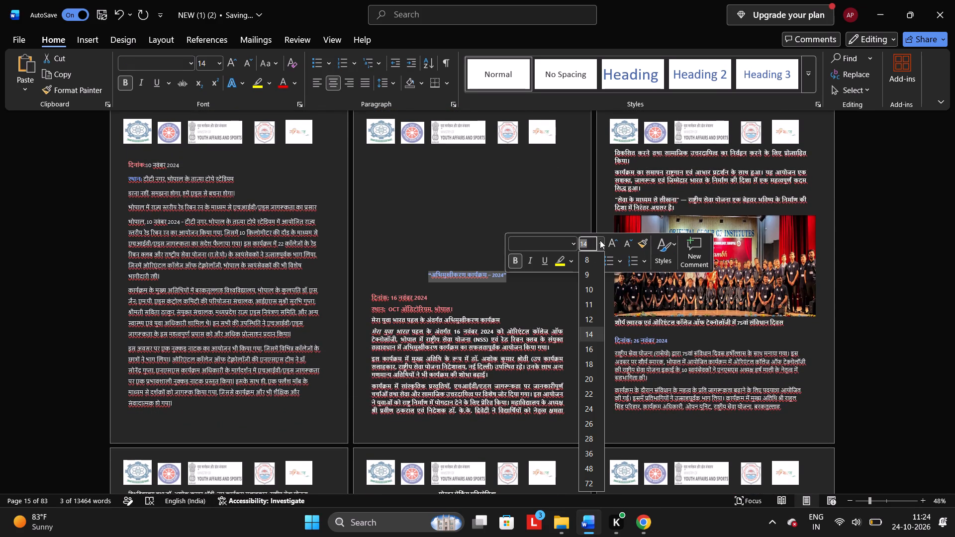
click(593, 376)
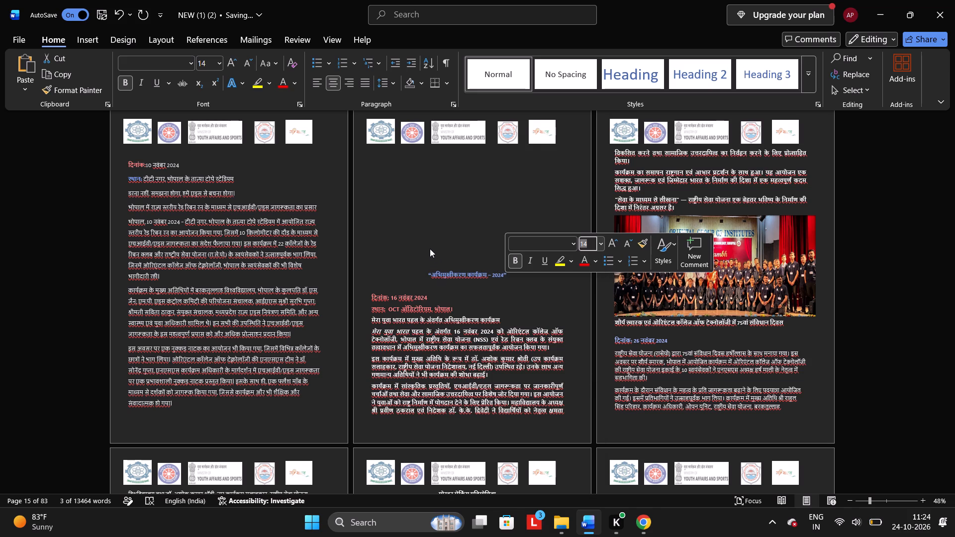
Delete the blank lines above the “अभिमुखीकरण कार्यक्रम – 2024” heading so it sits at the top of its page.
drag(430, 252, 425, 191)
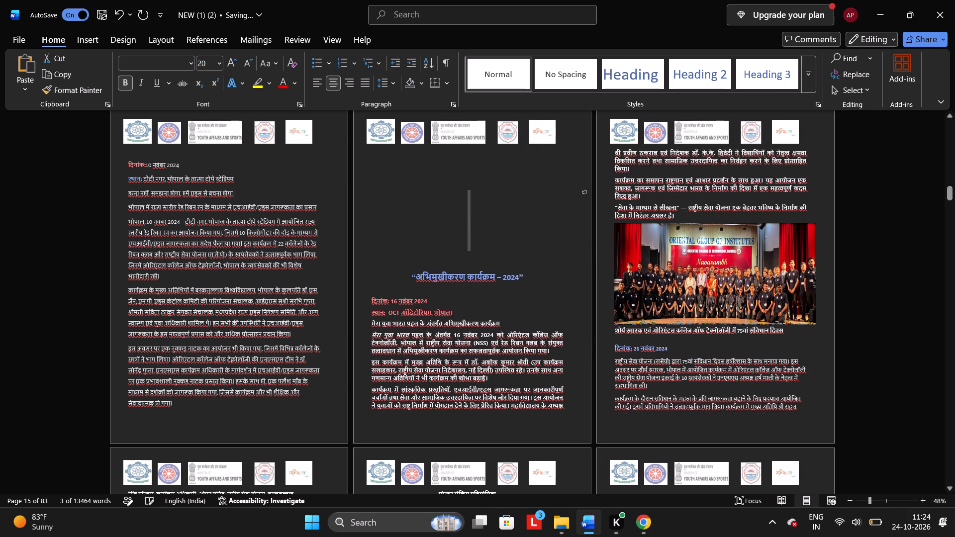
drag(425, 191, 424, 171)
key(BackSpace)
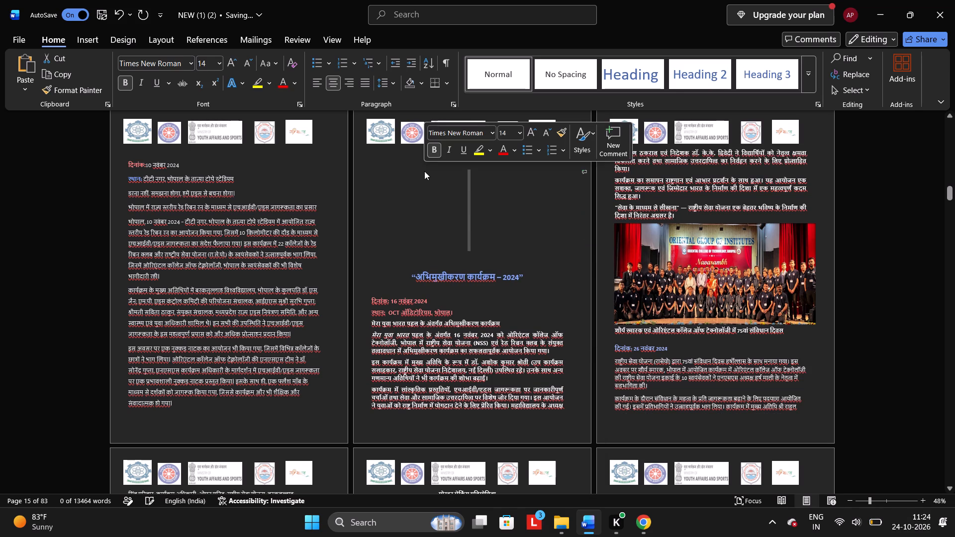
key(BackSpace)
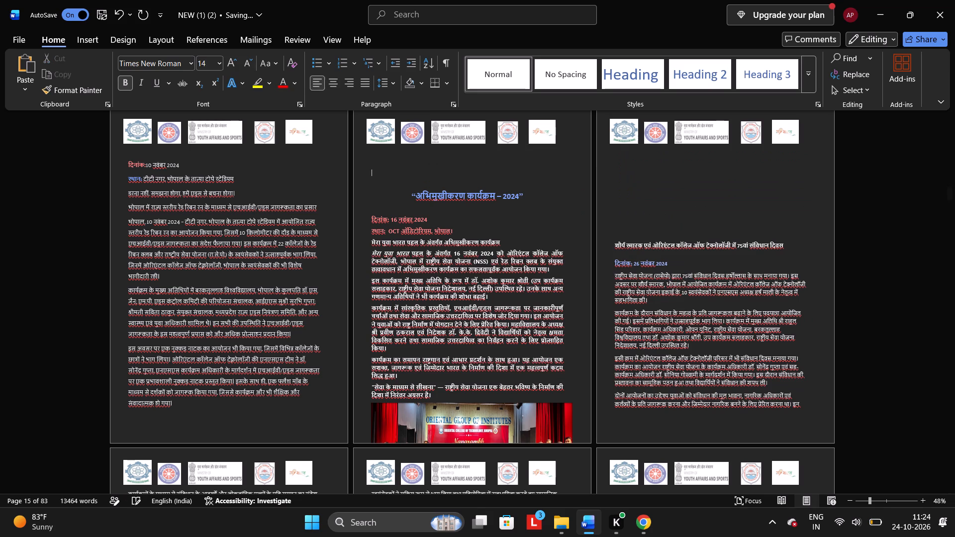
key(BackSpace)
key(BackSpace)
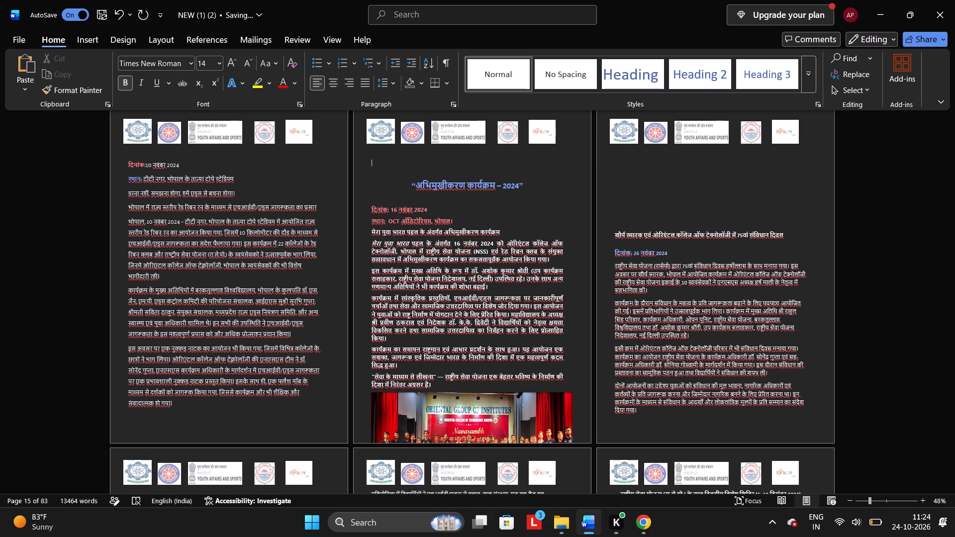
key(BackSpace)
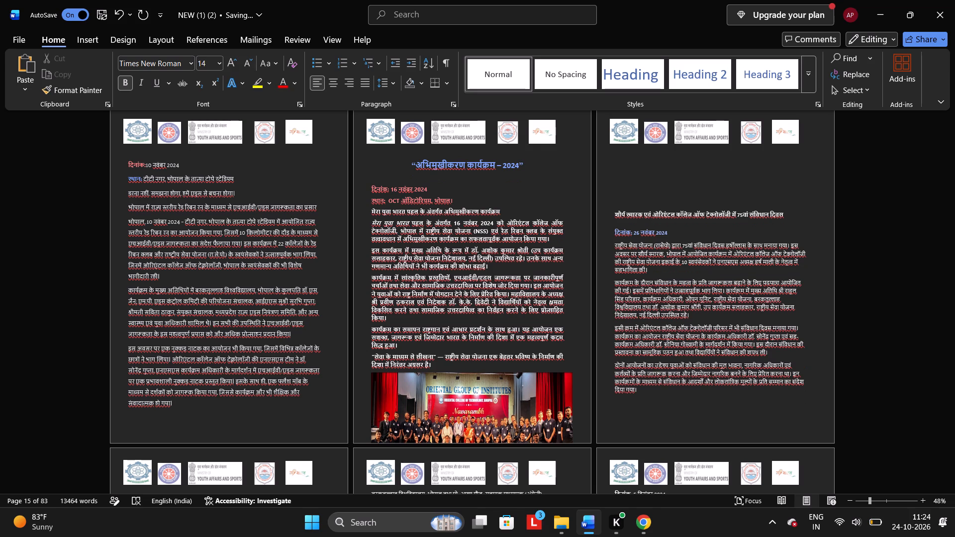
key(BackSpace)
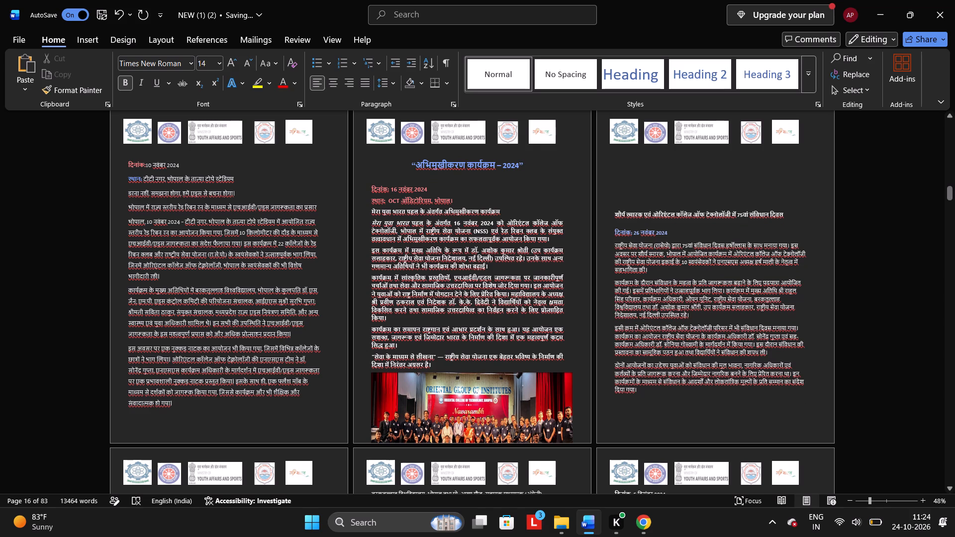
Copy the 75वां संविधान दिवस heading onto a new line above the group photo on the preceding page.
scroll(552, 258, down, 1)
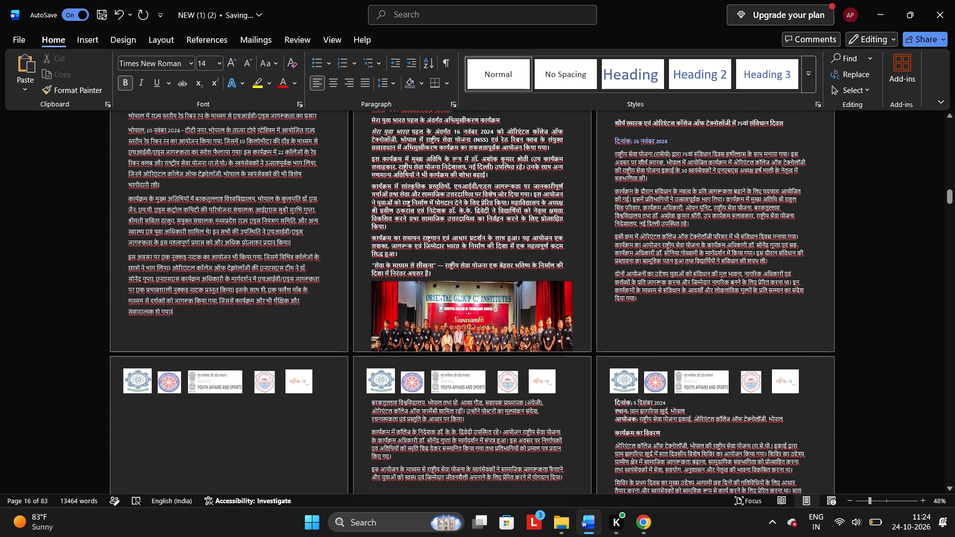
scroll(650, 299, up, 3)
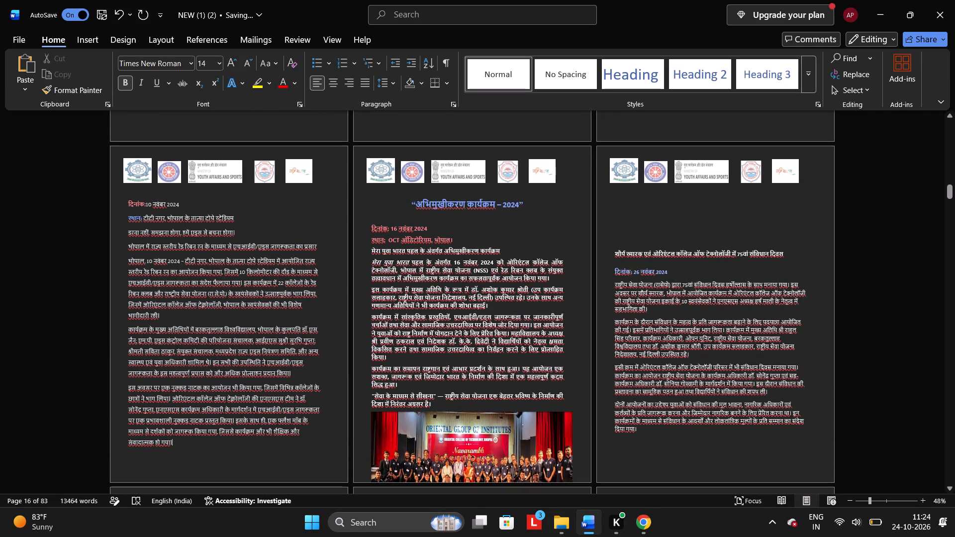
drag(609, 252, 647, 254)
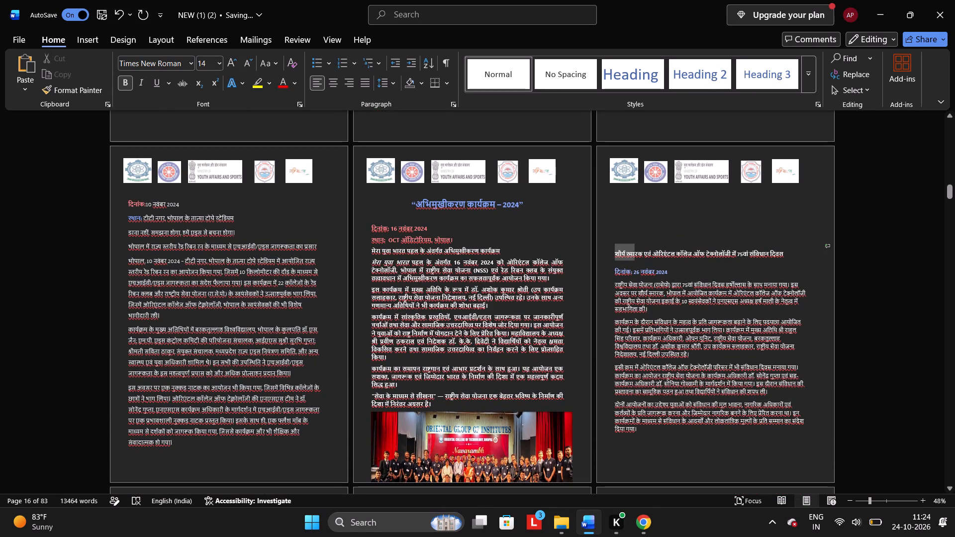
drag(647, 254, 777, 250)
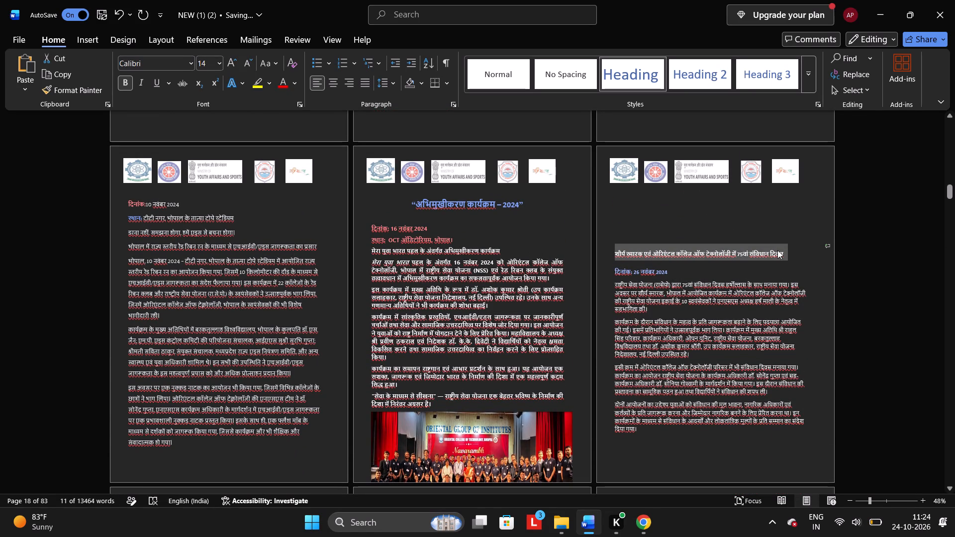
key(ctrl+c)
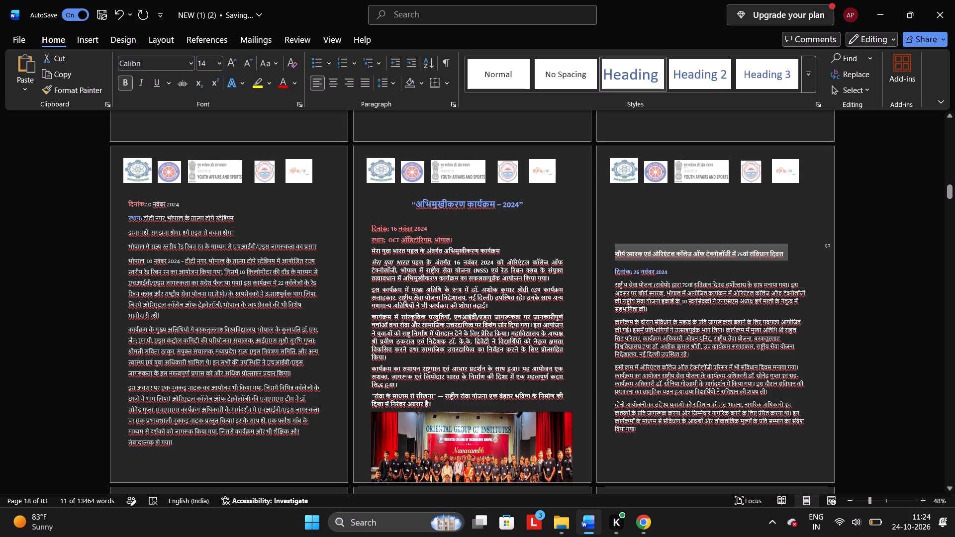
click(467, 405)
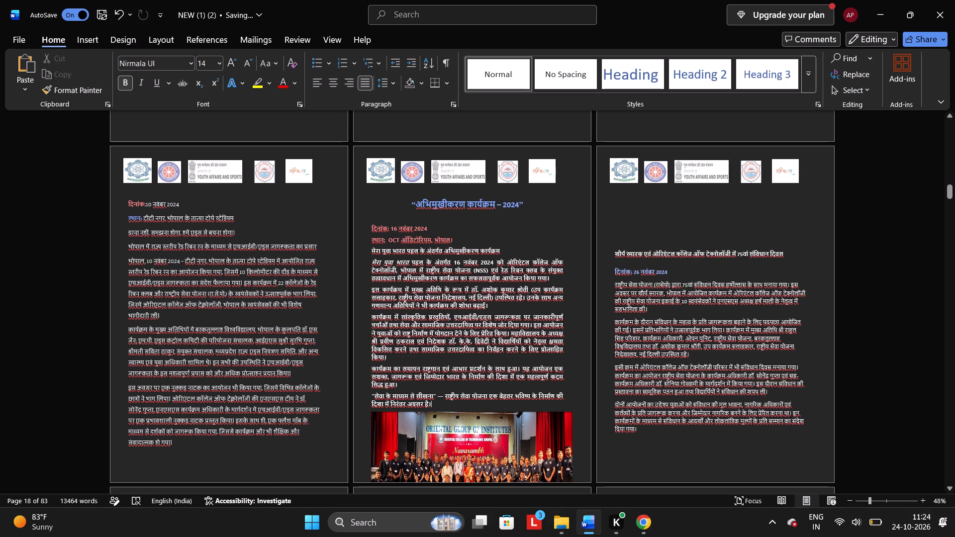
key(Return)
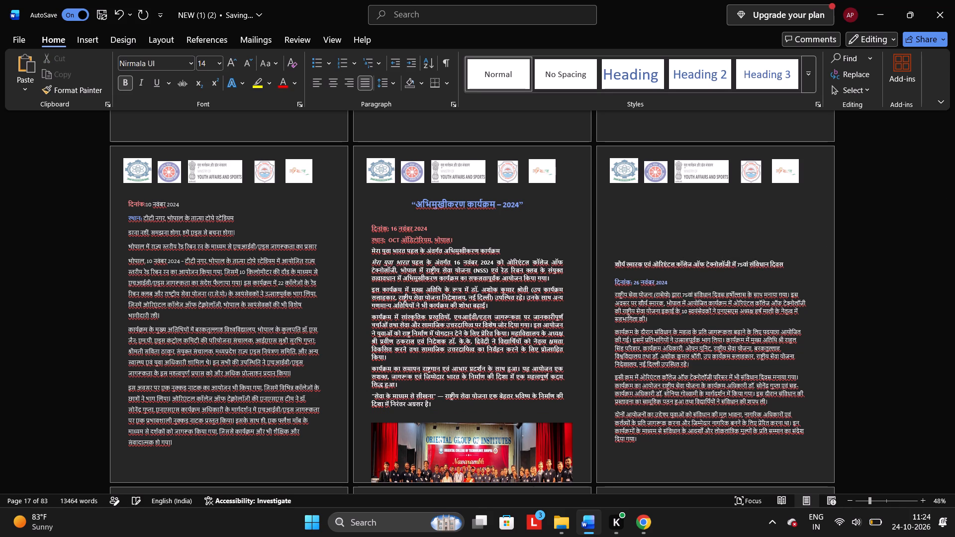
key(ctrl+v)
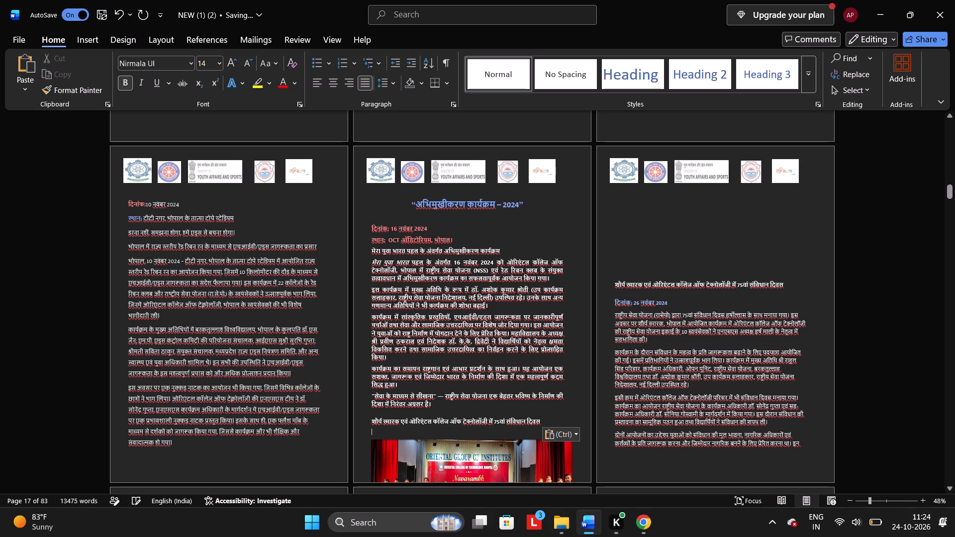
Delete the original 75वां संविधान दिवस heading above the 26 नवंबर 2024 date.
drag(610, 282, 778, 283)
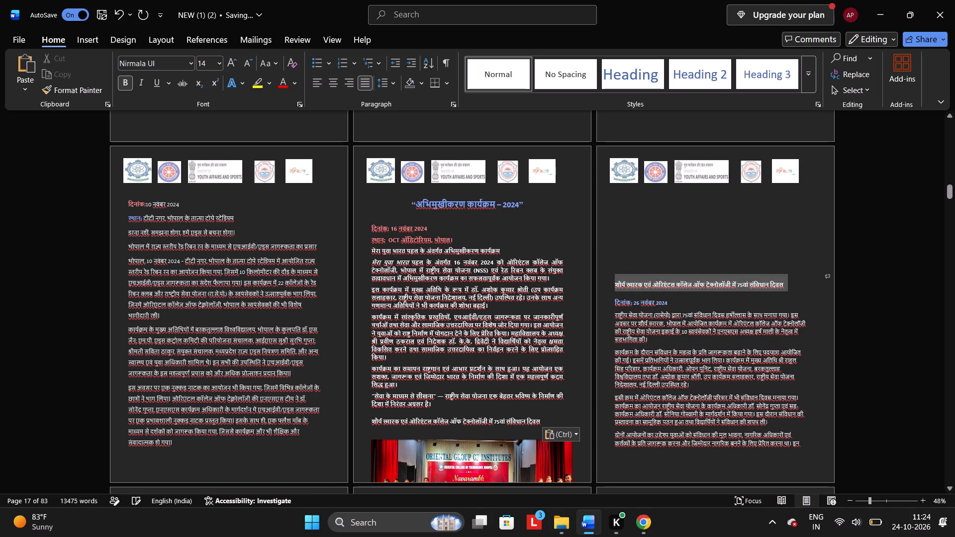
drag(778, 283, 783, 284)
key(BackSpace)
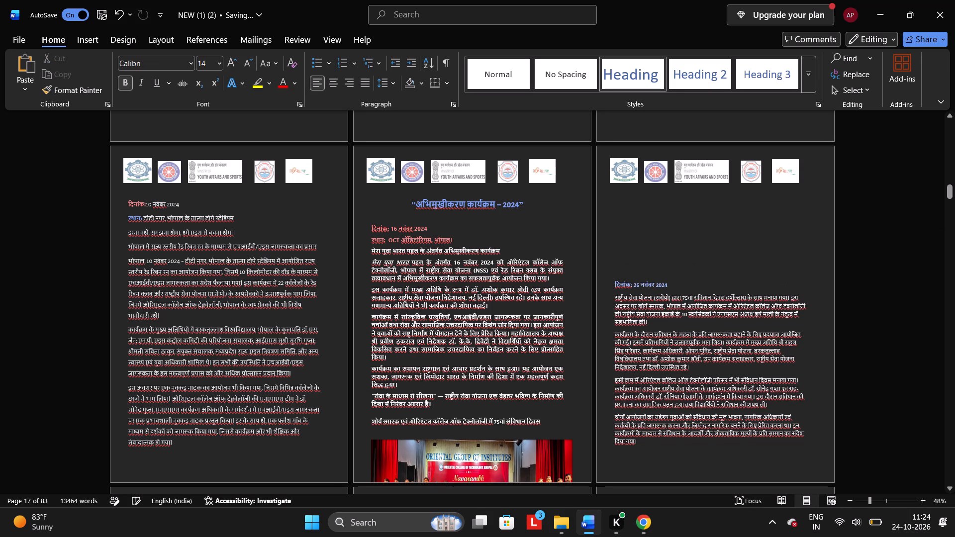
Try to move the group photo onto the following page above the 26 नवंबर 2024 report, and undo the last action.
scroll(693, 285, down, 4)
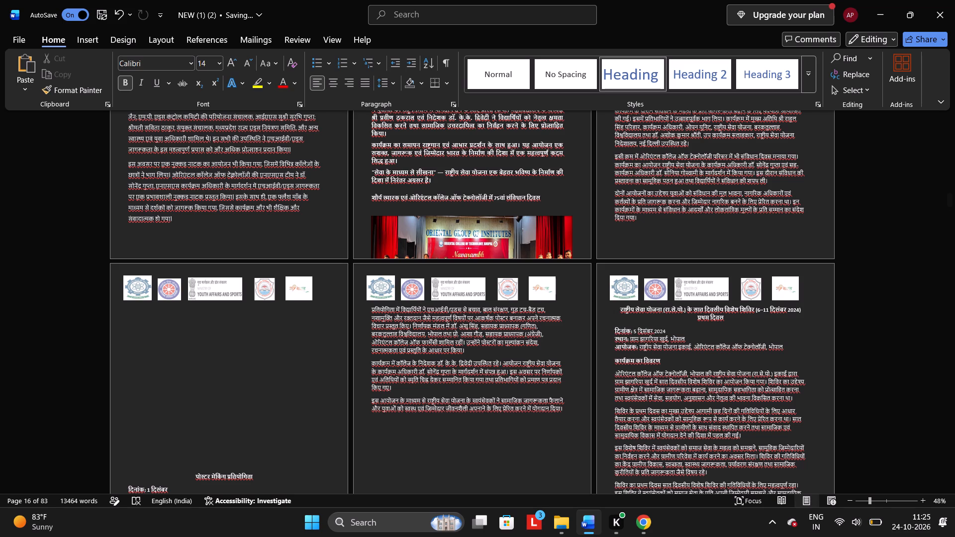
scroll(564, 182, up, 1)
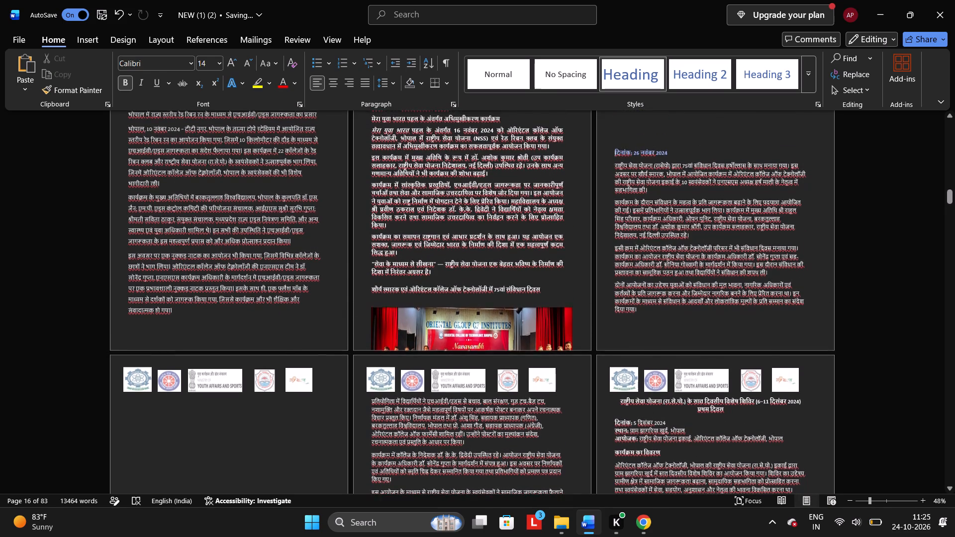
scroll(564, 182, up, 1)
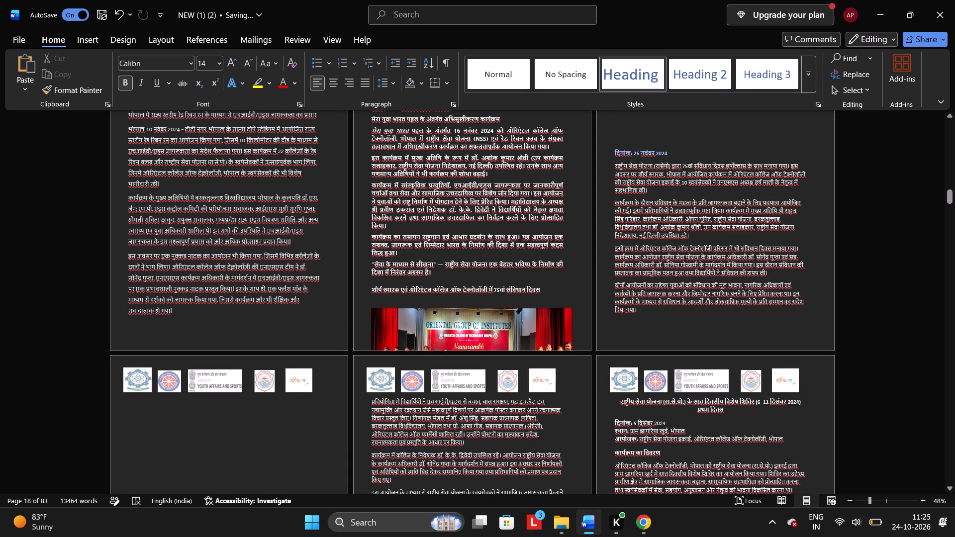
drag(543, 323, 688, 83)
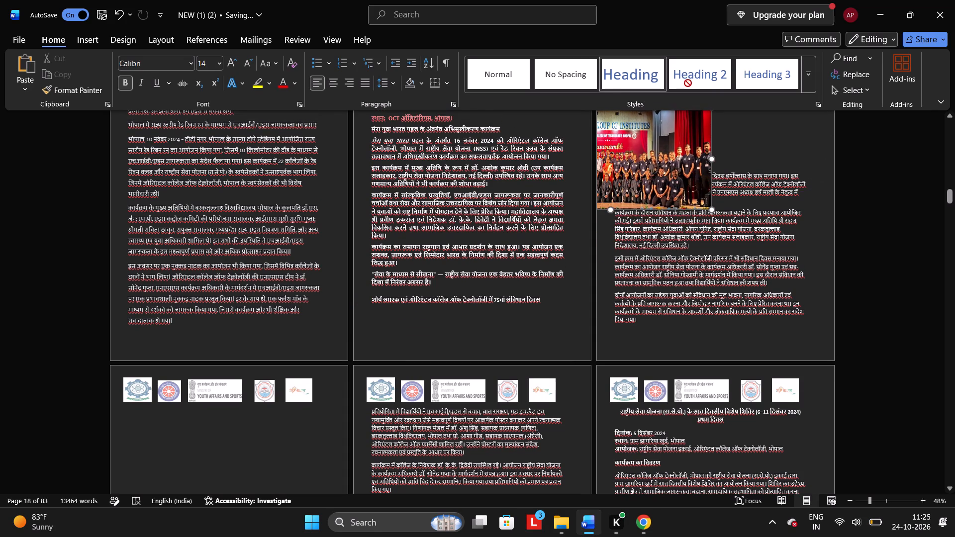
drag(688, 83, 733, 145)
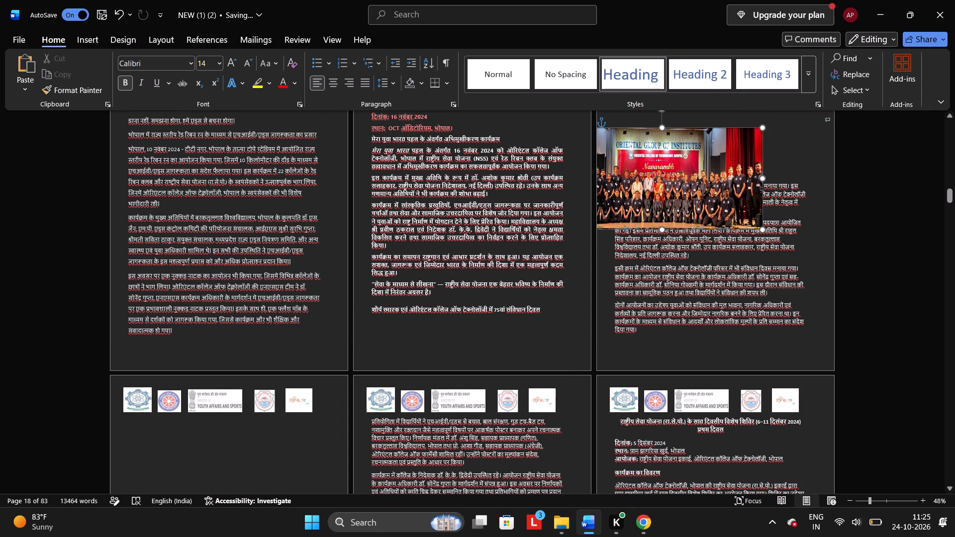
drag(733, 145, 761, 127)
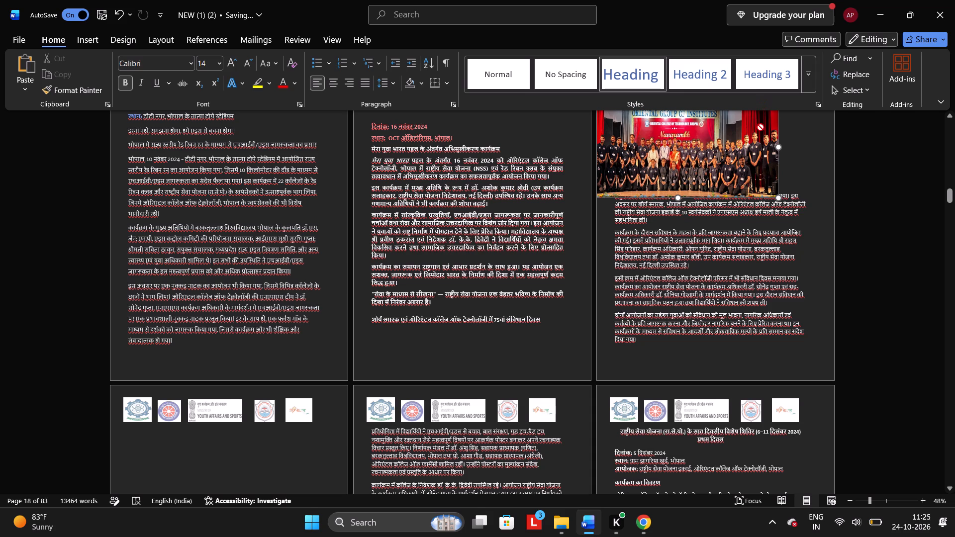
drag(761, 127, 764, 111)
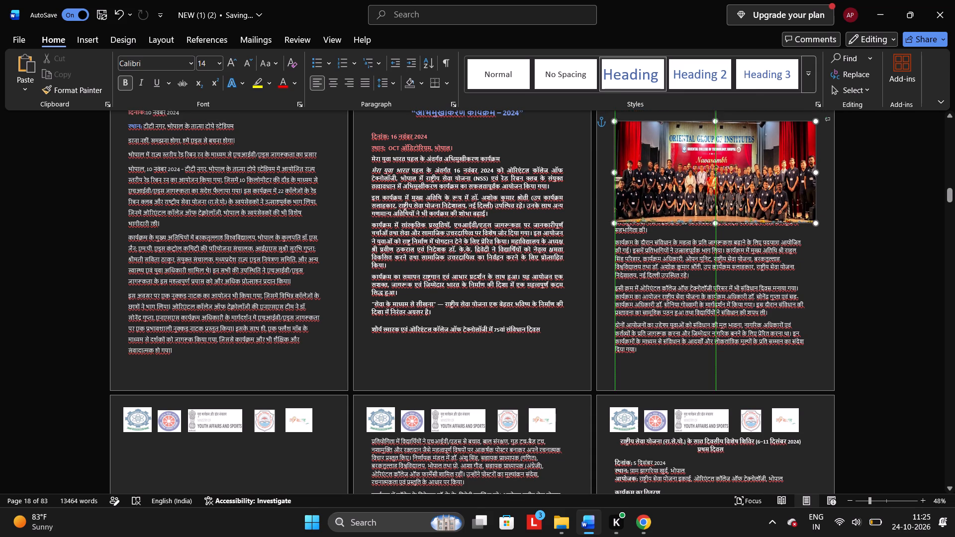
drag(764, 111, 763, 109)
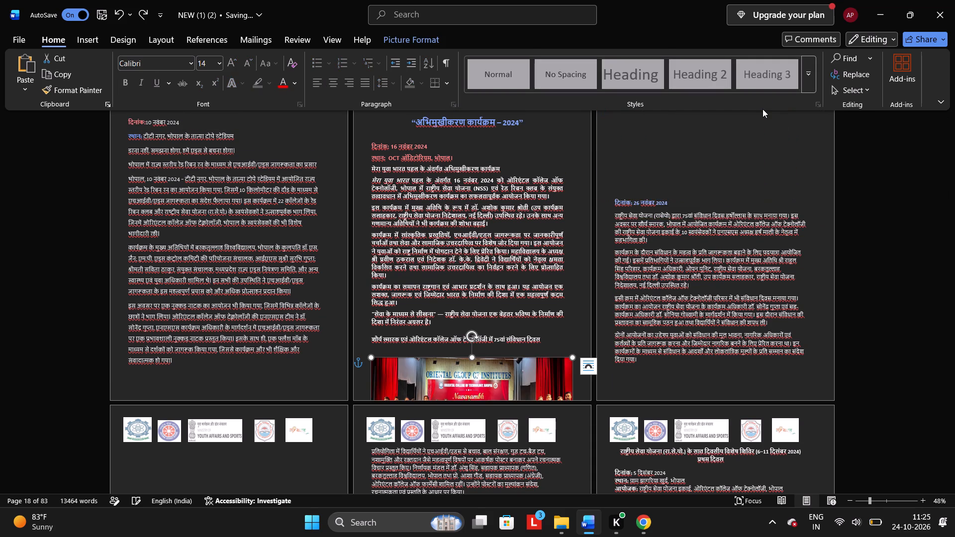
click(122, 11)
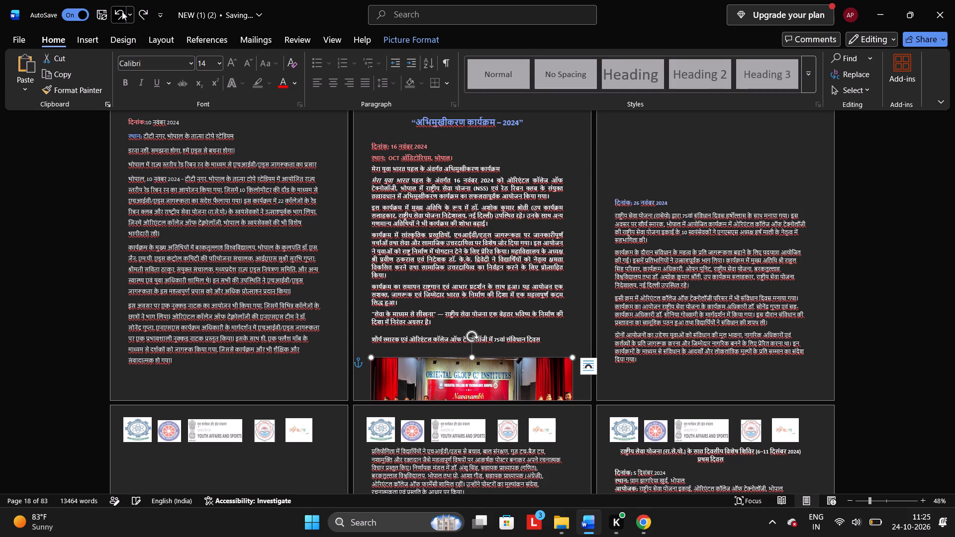
Undo the relocation of the 75वां संविधान दिवस heading so it returns above the 26 नवंबर 2024 date.
click(122, 11)
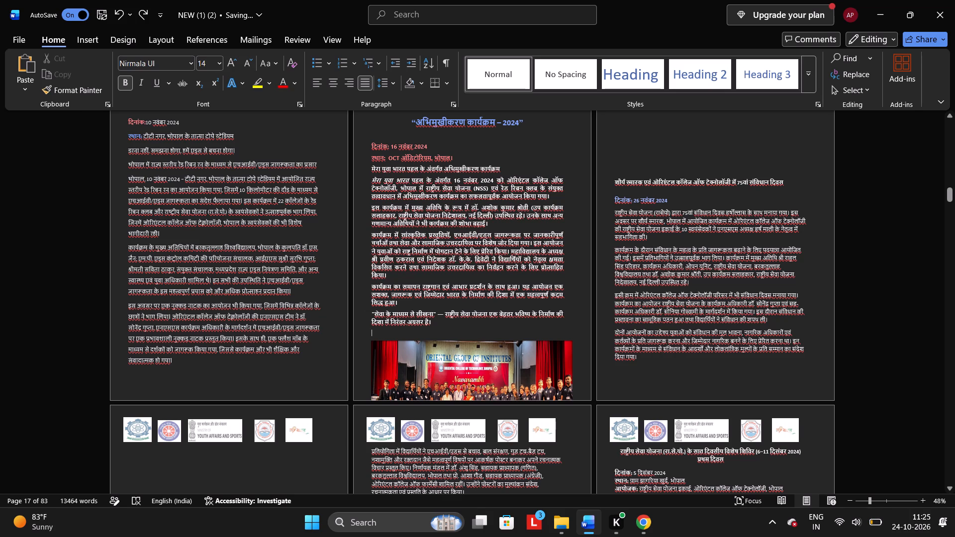
Insert five blank lines above the group photo to push it onto the page with the 26 नवंबर 2024 report.
click(443, 334)
key(Return)
key(Return)
key(Return)
key(Return)
key(Return)
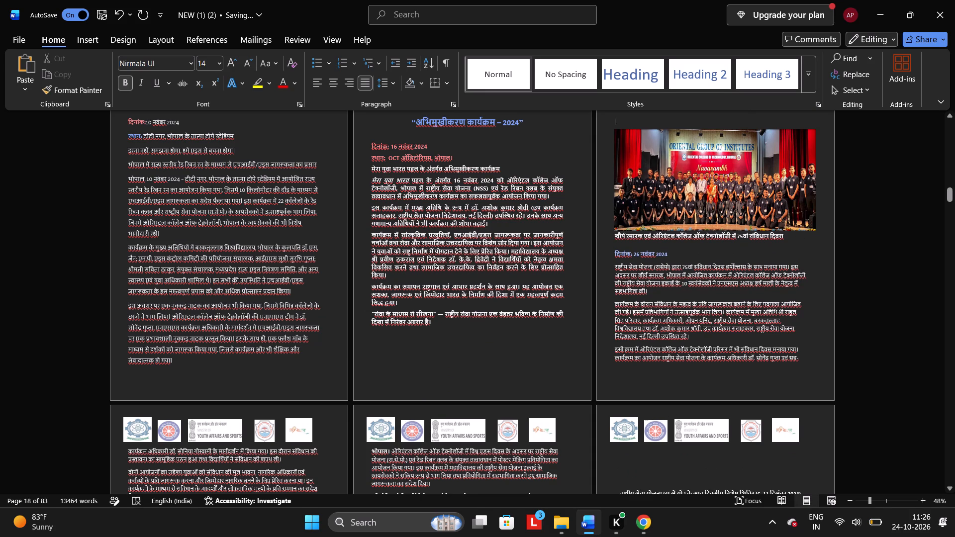
Delete the 75वां संविधान दिवस heading between the group photo and the 26 नवंबर 2024 date.
drag(784, 237, 632, 241)
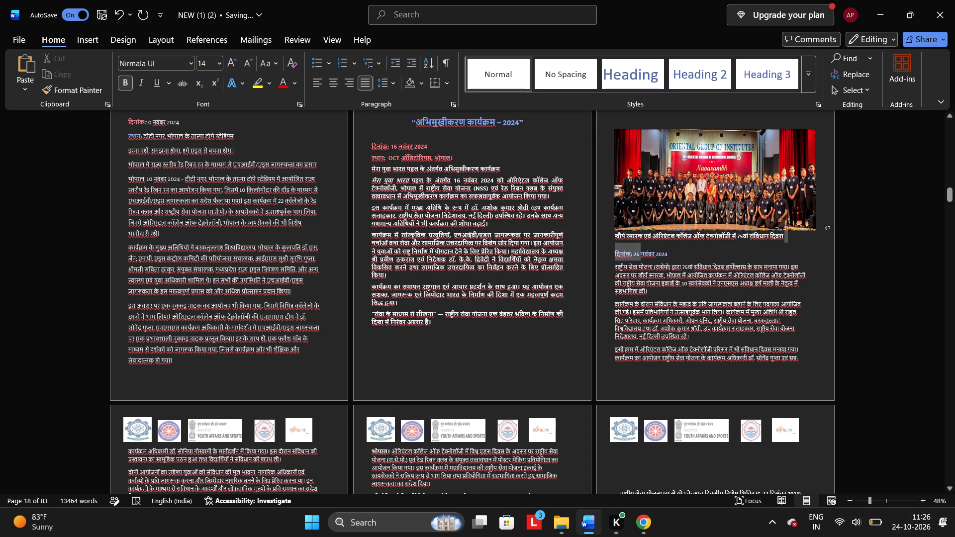
drag(632, 241, 615, 235)
key(BackSpace)
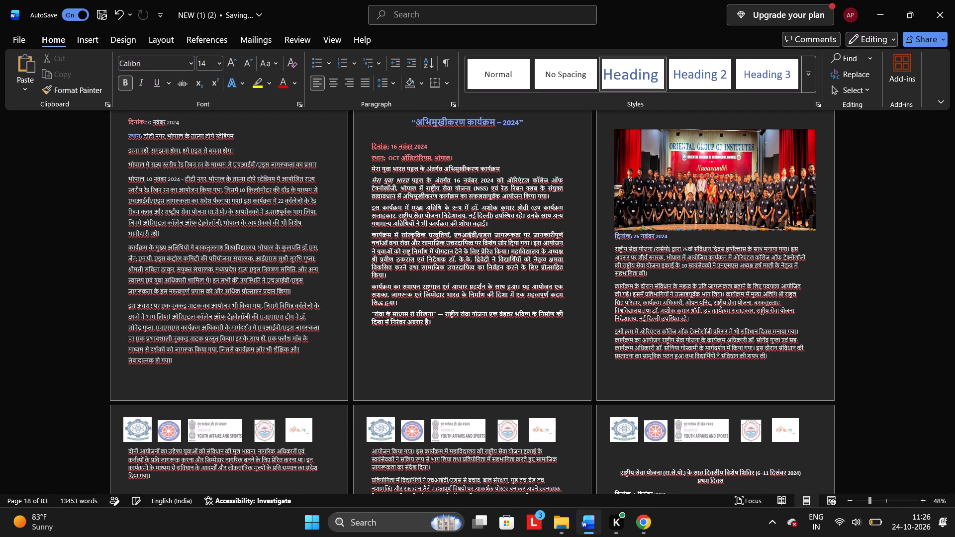
Insert blank lines above the 26 नवंबर 2024 date to push that report onto the page after the group photo.
scroll(615, 235, up, 1)
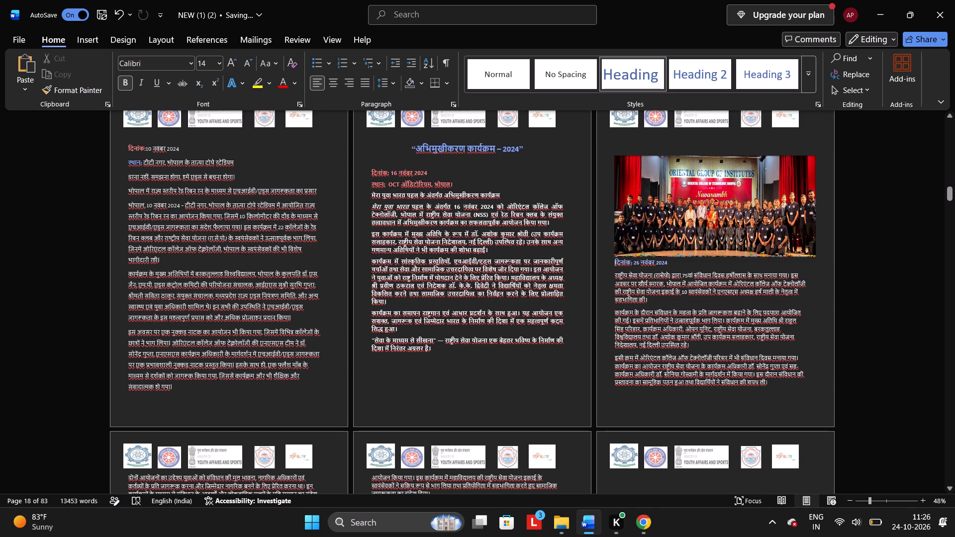
key(Return)
key(Return)
key(Return)
key(Return)
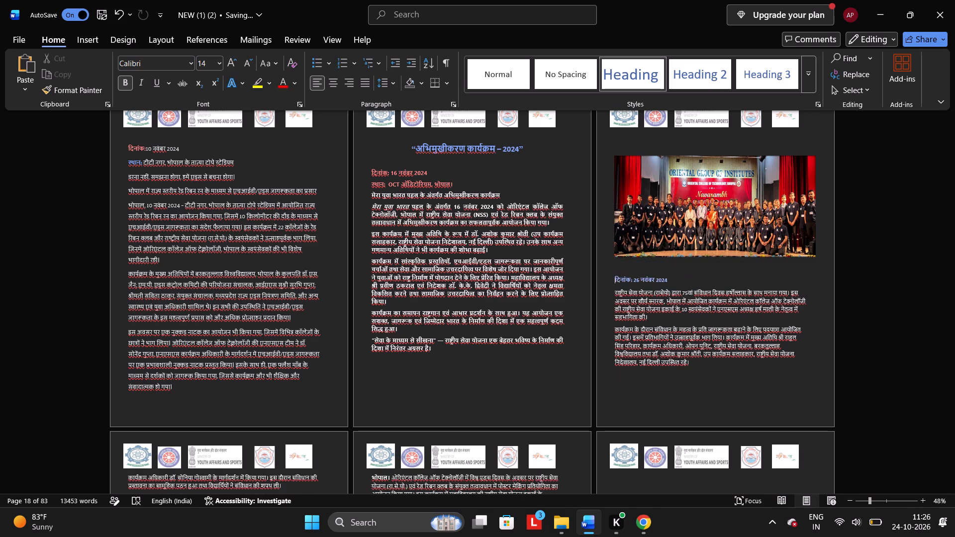
key(Return)
key(Return)
key(Return)
key(Return)
key(Return)
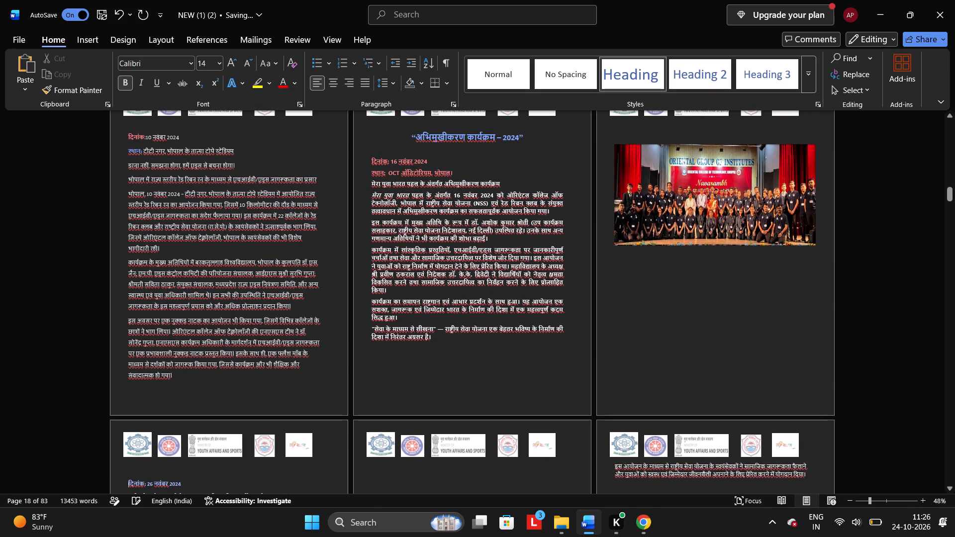
scroll(697, 205, up, 1)
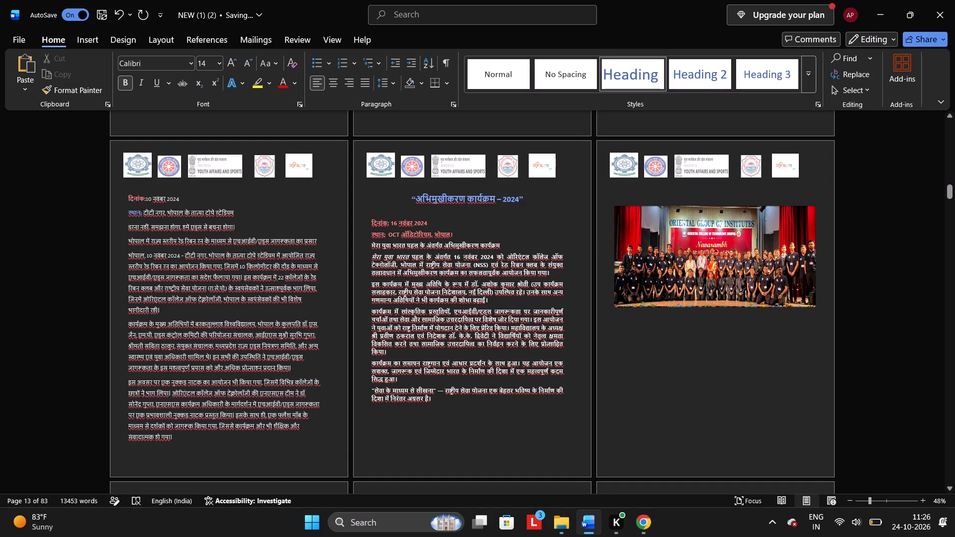
key(Return)
key(Return)
key(Return)
key(Return)
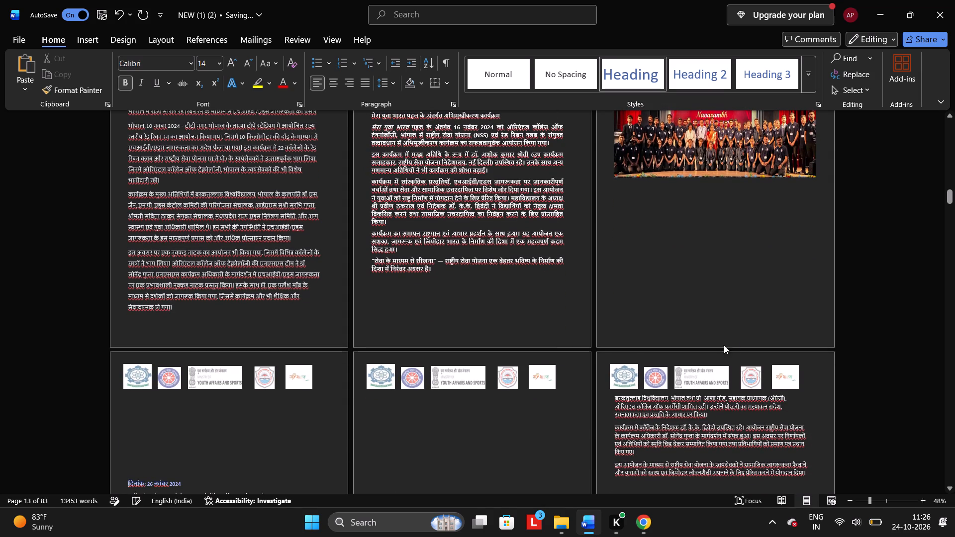
Move the group photo slightly lower on its page.
scroll(733, 340, up, 1)
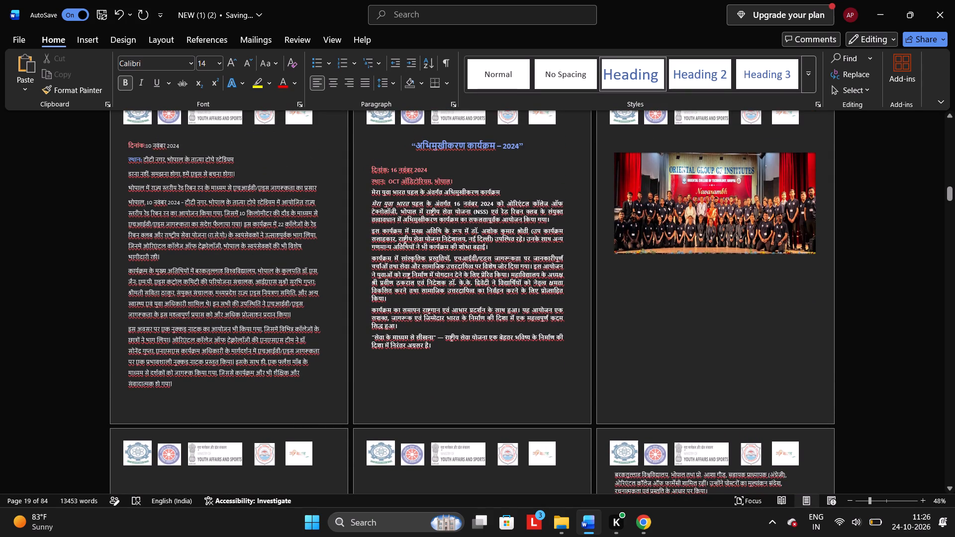
drag(717, 207, 717, 230)
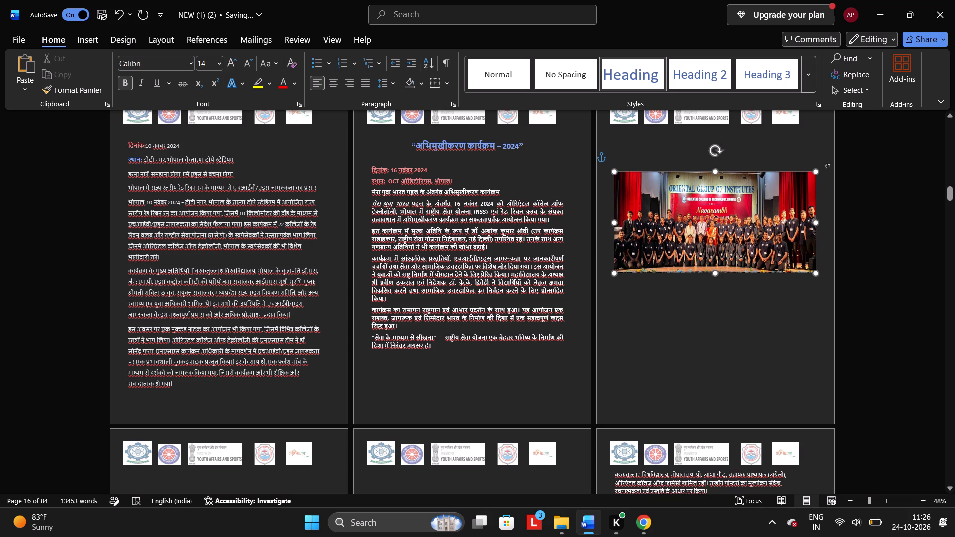
drag(717, 230, 716, 242)
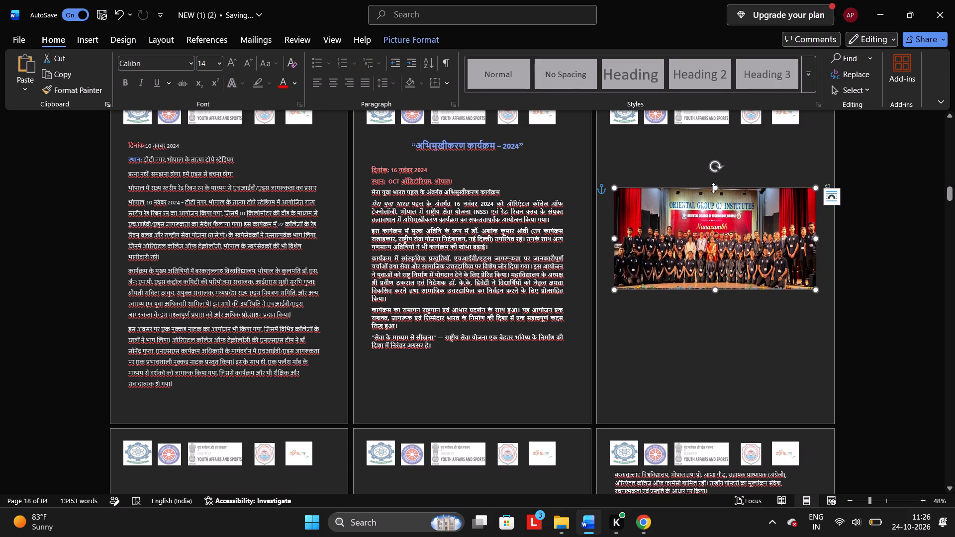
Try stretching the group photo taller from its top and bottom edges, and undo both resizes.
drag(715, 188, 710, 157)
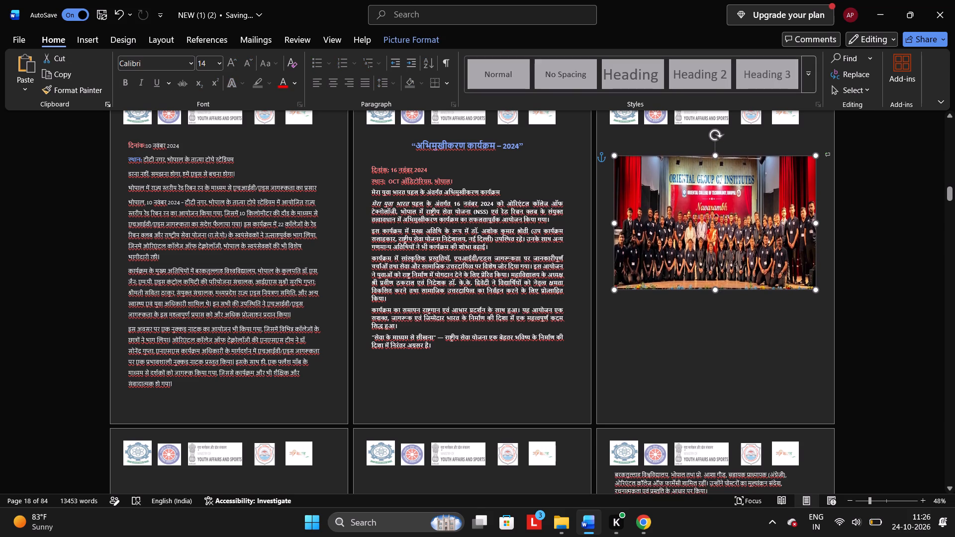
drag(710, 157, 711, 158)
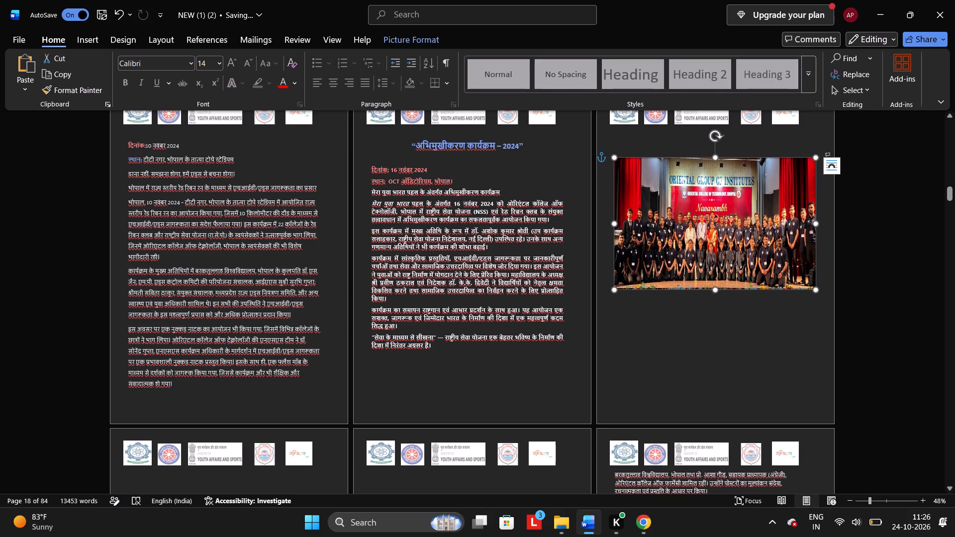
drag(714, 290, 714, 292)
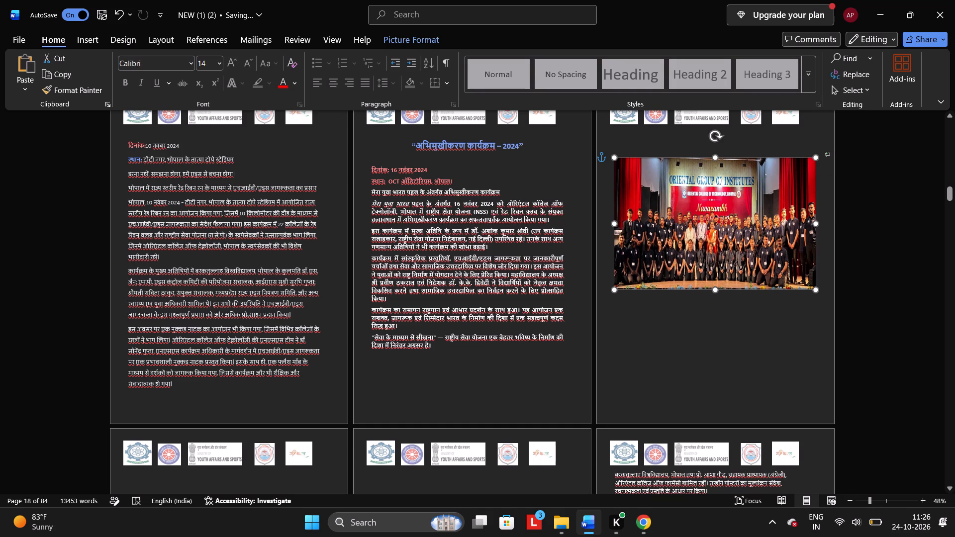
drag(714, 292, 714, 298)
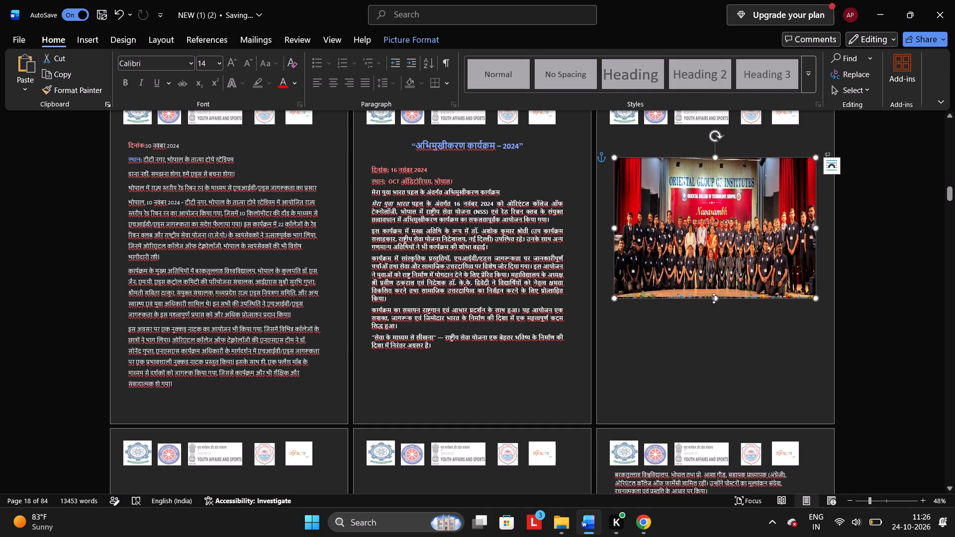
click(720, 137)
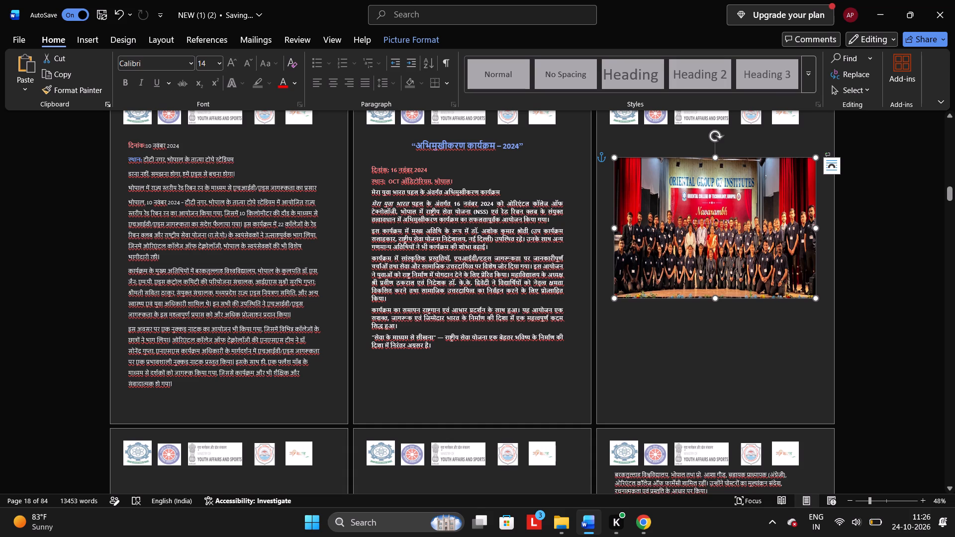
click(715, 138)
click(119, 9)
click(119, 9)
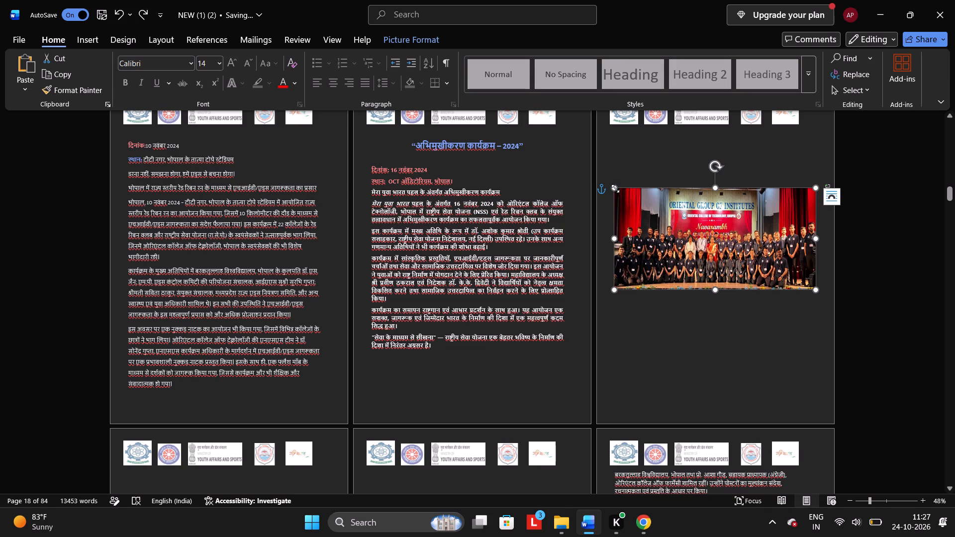
Enlarge the group photo slightly outward from its upper-left corner and nudge it a little to the right.
drag(614, 189, 608, 177)
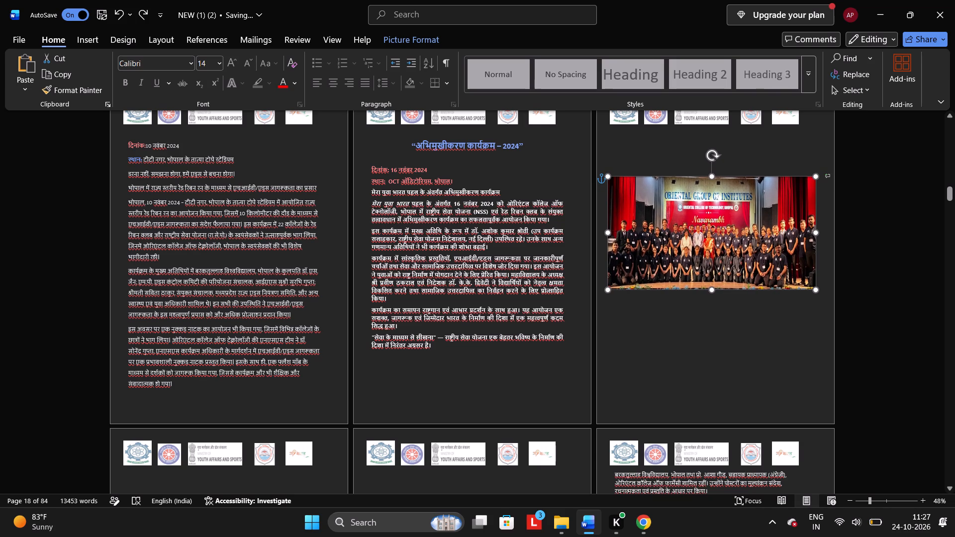
drag(608, 177, 608, 176)
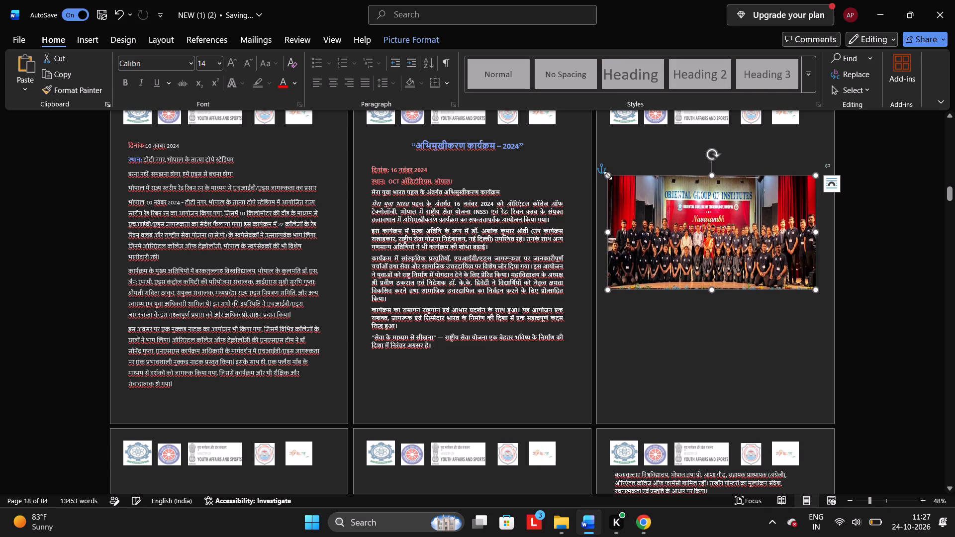
click(717, 225)
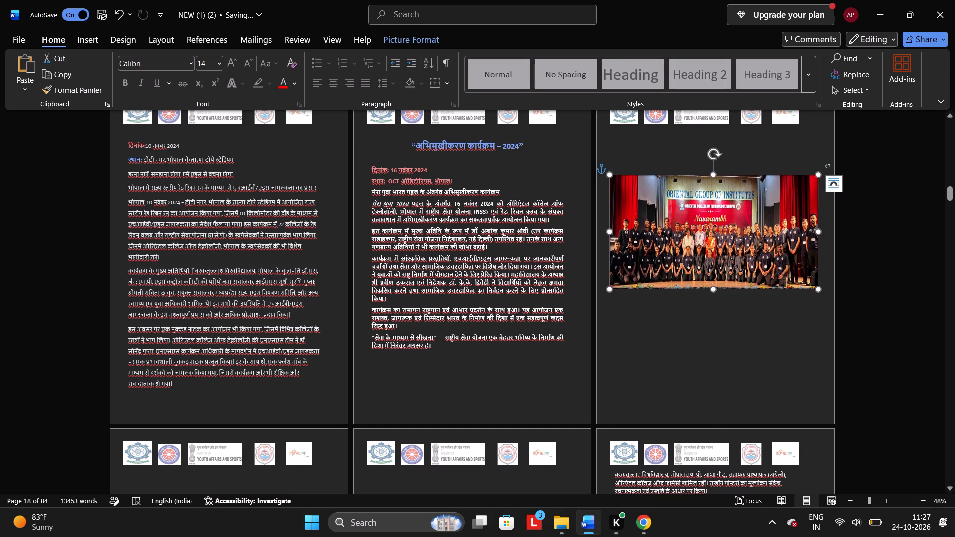
Delete the blank lines above the 26 नवंबर 2024 date so the report starts at the top of its page.
scroll(679, 342, down, 3)
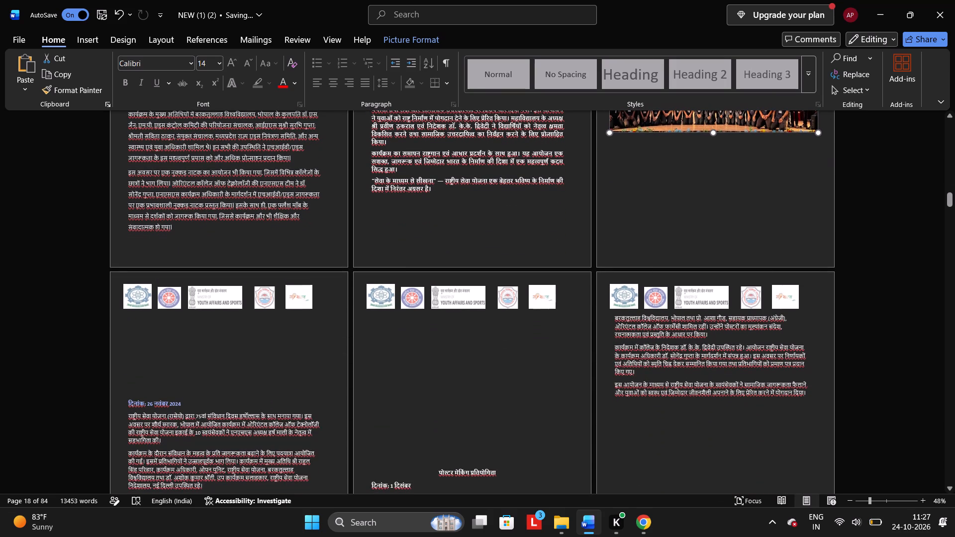
click(301, 370)
drag(301, 370, 294, 328)
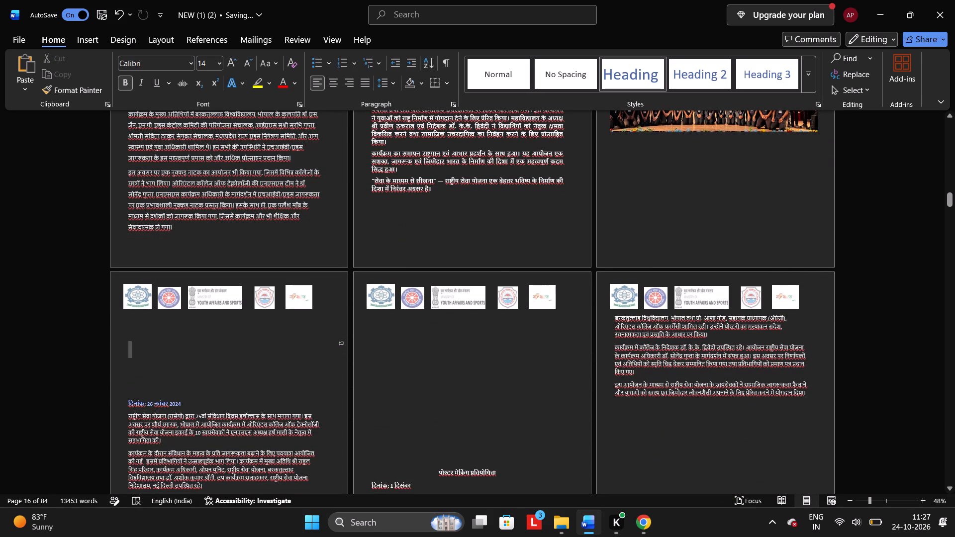
drag(294, 328, 293, 323)
key(BackSpace)
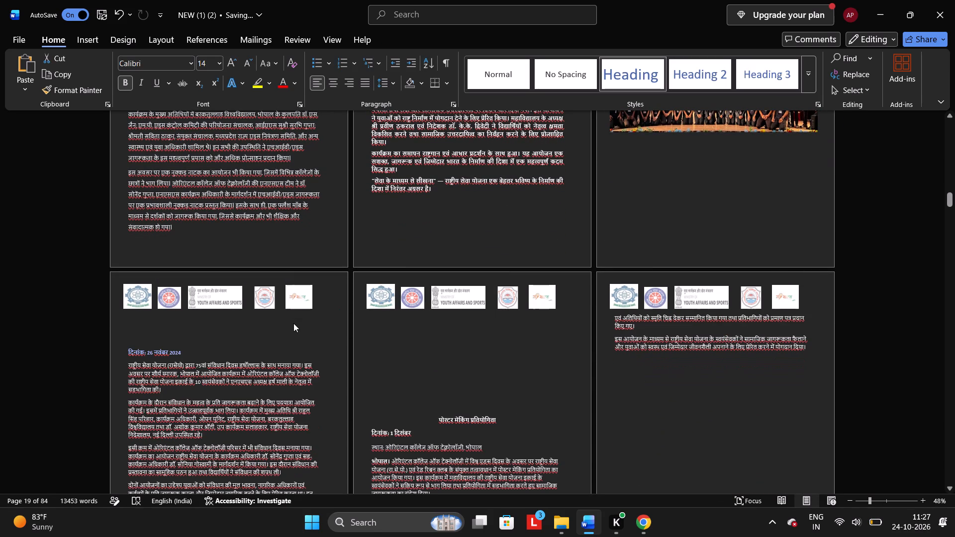
click(282, 323)
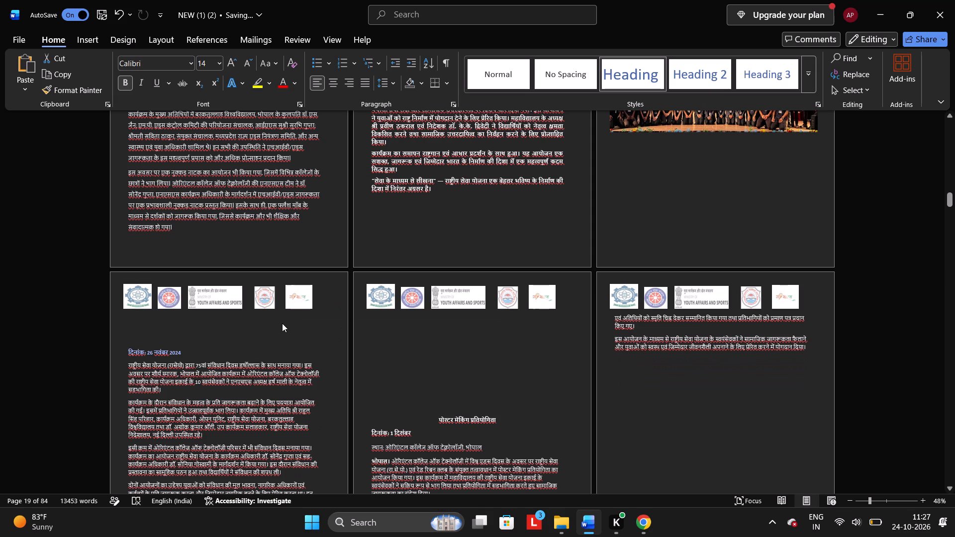
key(BackSpace)
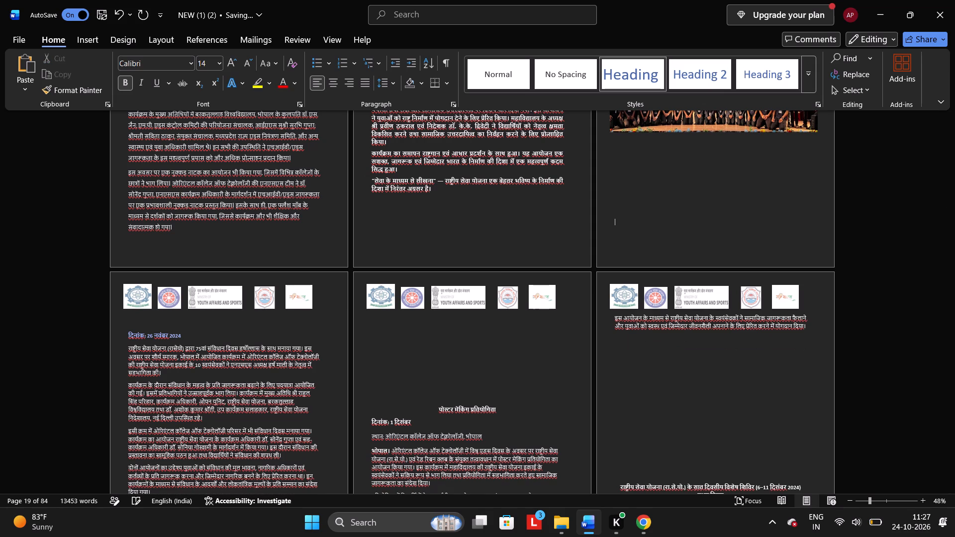
key(BackSpace)
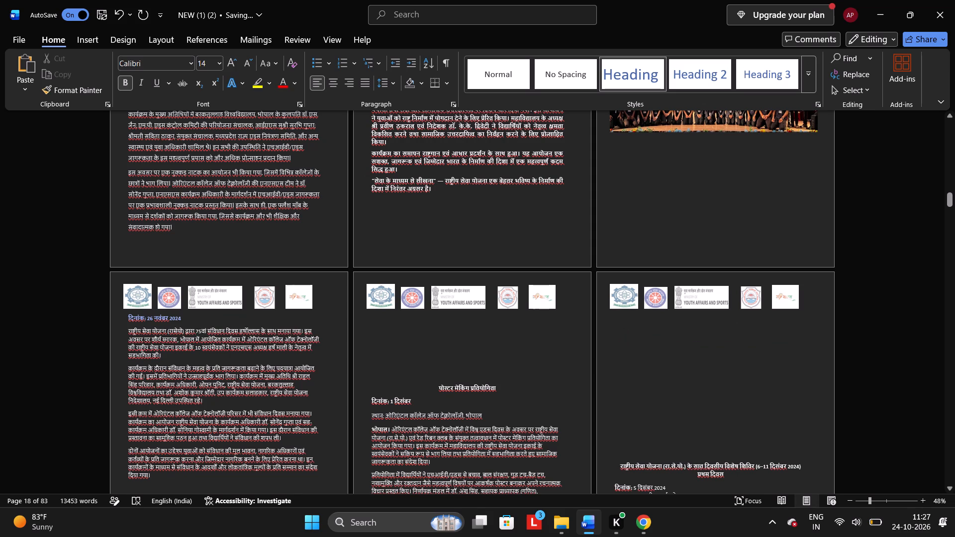
Delete surplus blank lines after the 26 नवंबर 2024 report to bring the पोस्टर मेकिंग प्रतियोगिता heading higher on the following page.
scroll(148, 458, down, 2)
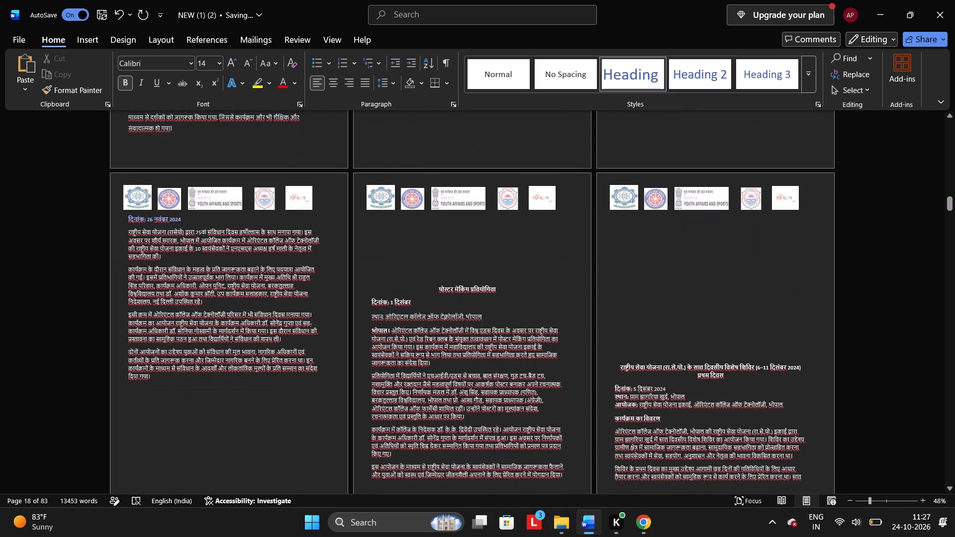
drag(151, 470, 152, 448)
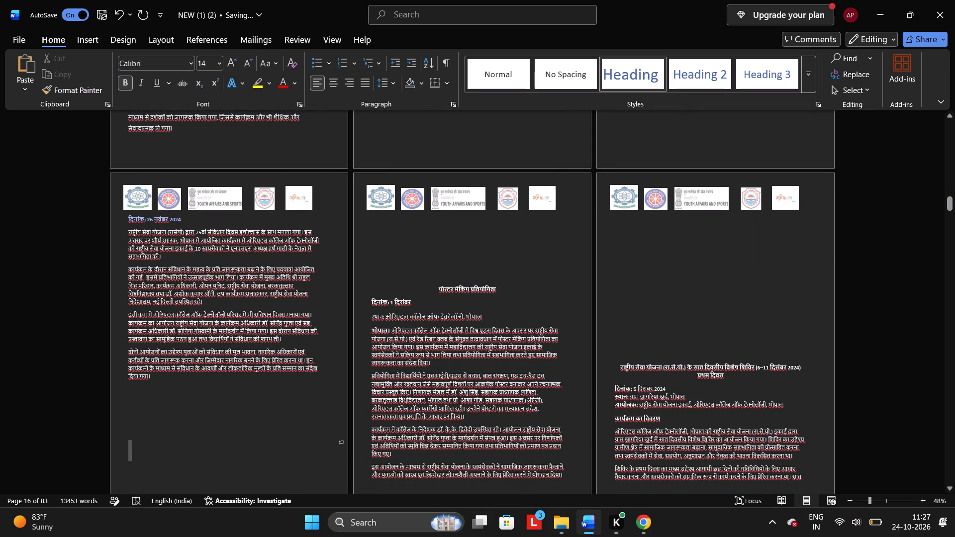
drag(152, 448, 153, 436)
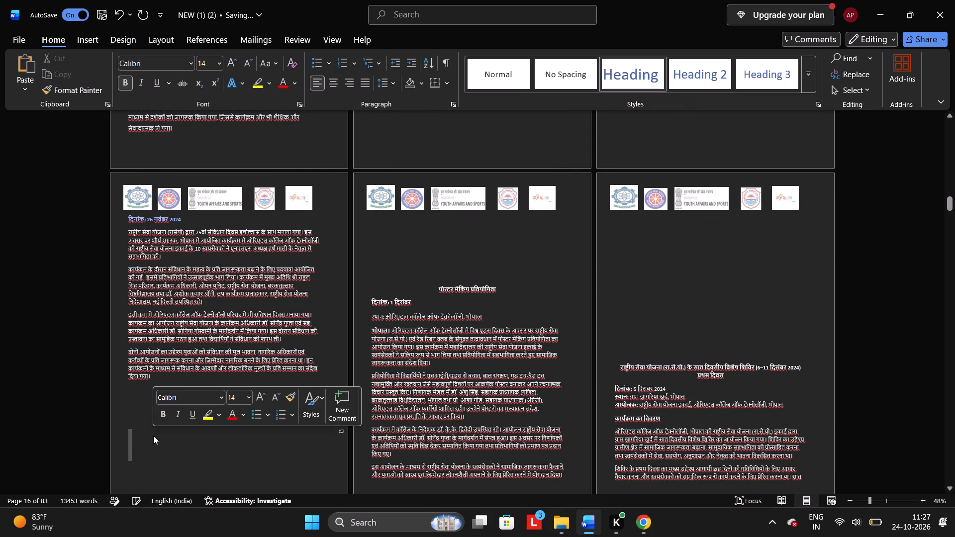
key(BackSpace)
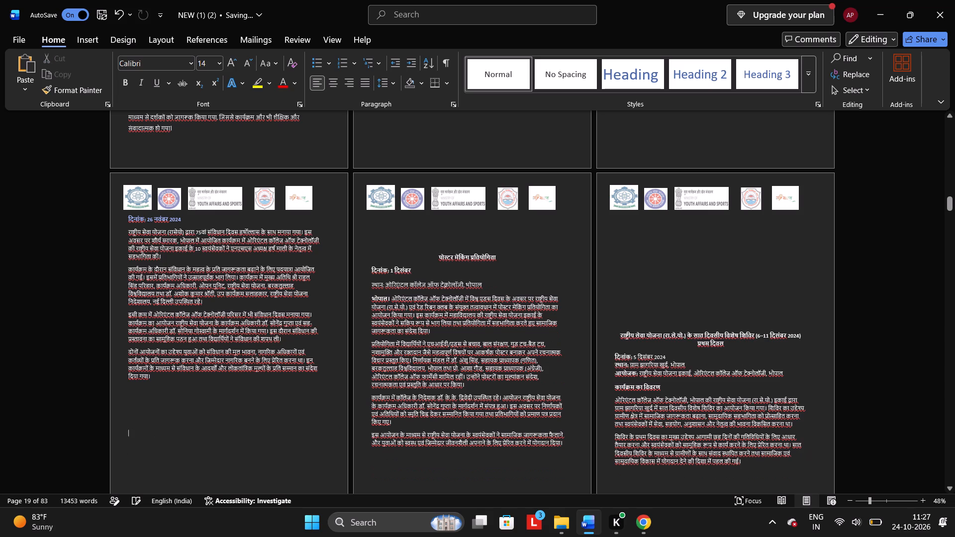
key(BackSpace)
key(BackSpace)
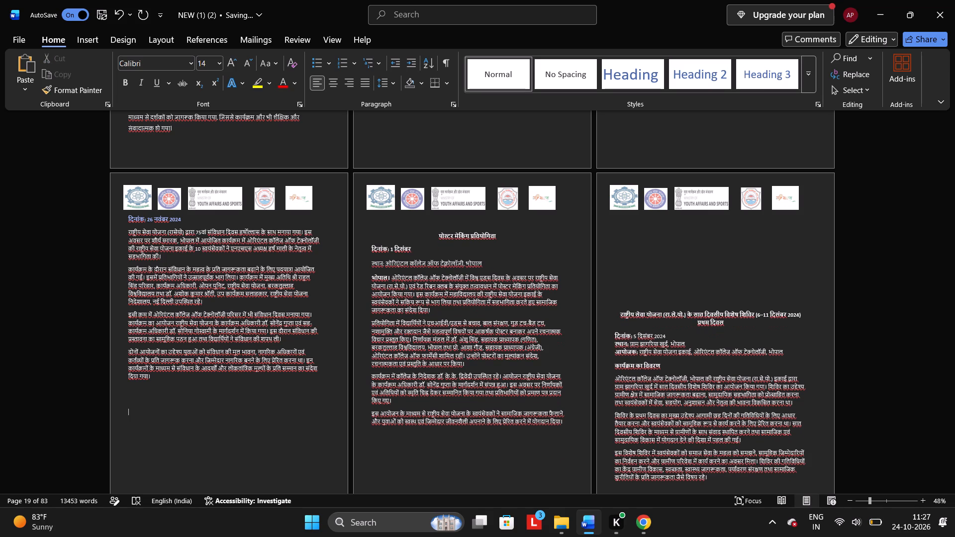
scroll(153, 436, down, 1)
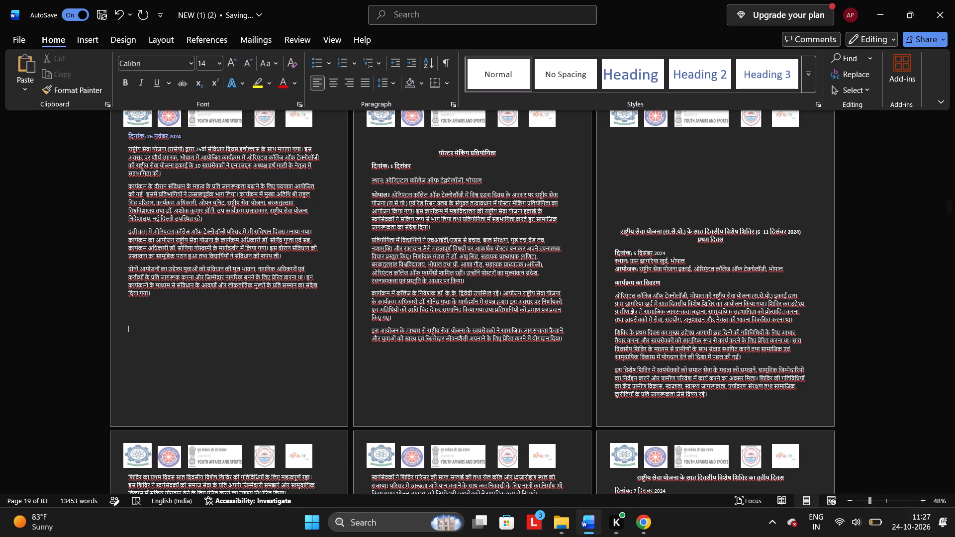
Look through the remaining pages of the report, from the पोस्टर मेकिंग प्रतियोगिता page to the end, to review their layout.
scroll(153, 436, down, 1)
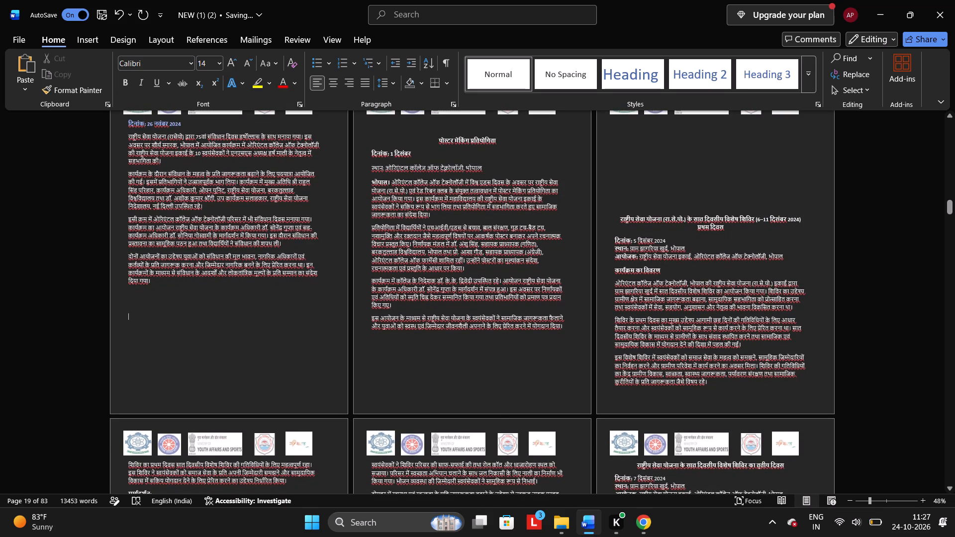
scroll(153, 436, down, 2)
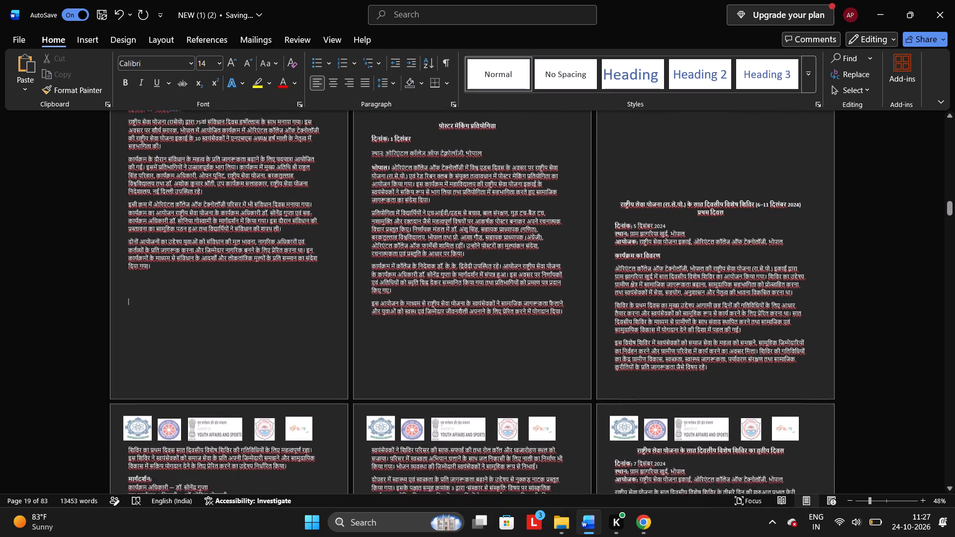
scroll(153, 436, down, 6)
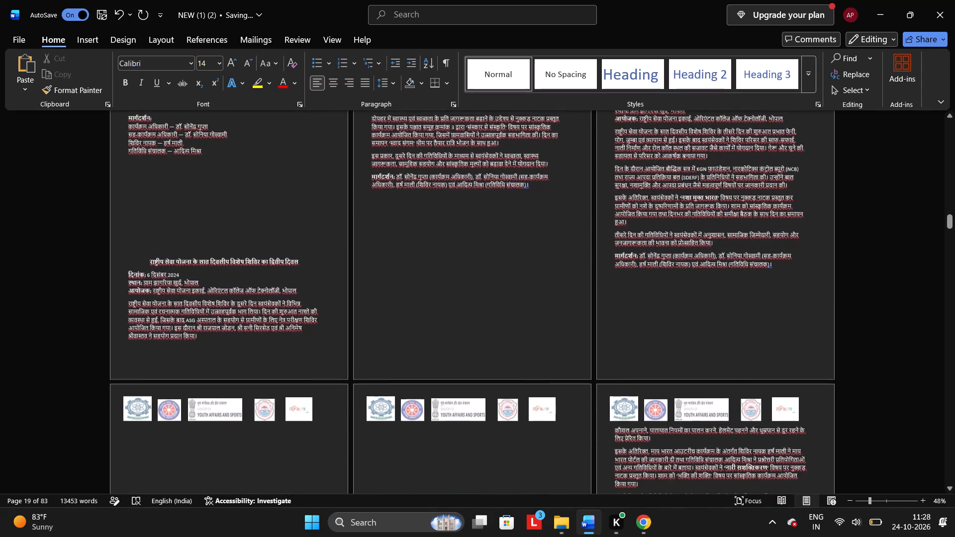
scroll(153, 436, down, 13)
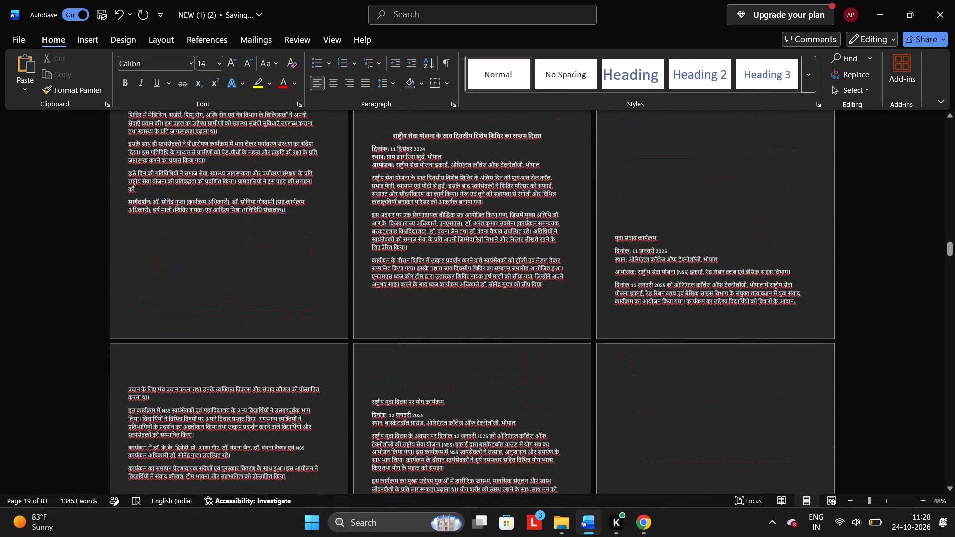
scroll(153, 436, down, 7)
scroll(153, 436, down, 20)
scroll(153, 436, down, 20)
scroll(153, 436, down, 20)
scroll(153, 436, down, 20)
scroll(153, 436, down, 20)
scroll(153, 436, down, 20)
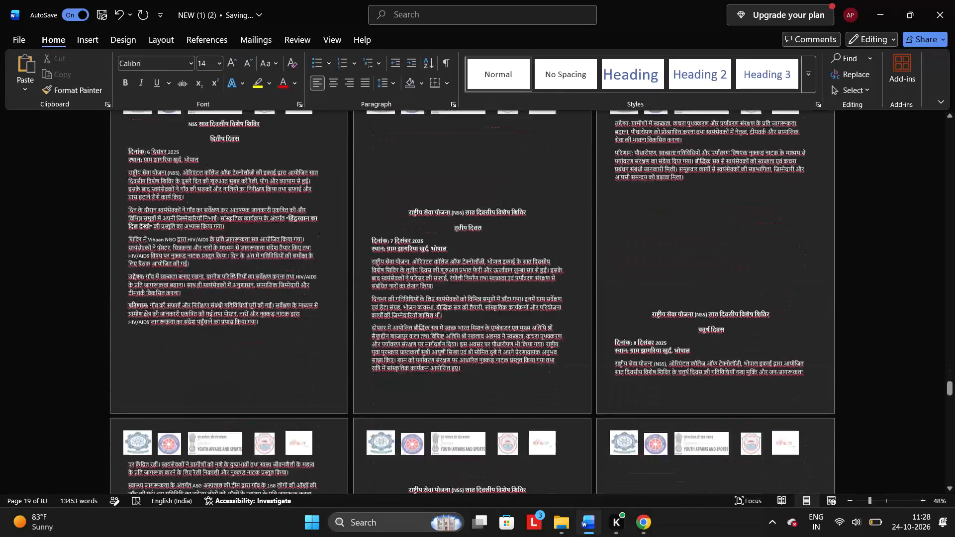
scroll(153, 436, down, 20)
scroll(153, 436, down, 2)
scroll(153, 436, down, 20)
scroll(153, 436, down, 20)
scroll(153, 436, down, 20)
scroll(153, 436, down, 20)
scroll(153, 436, down, 20)
scroll(153, 436, down, 20)
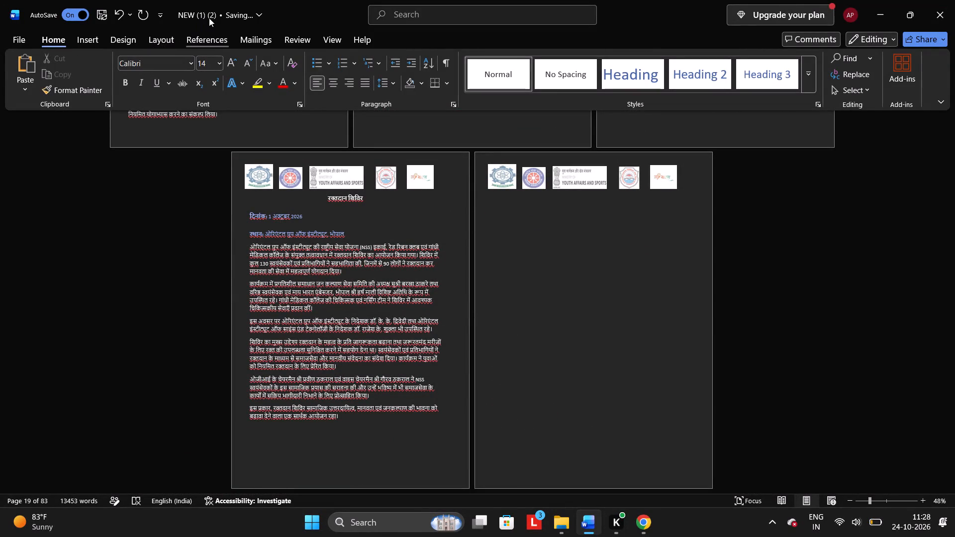
Rename the document as nss report, keeping its location in the OneDrive Documents folder.
click(257, 12)
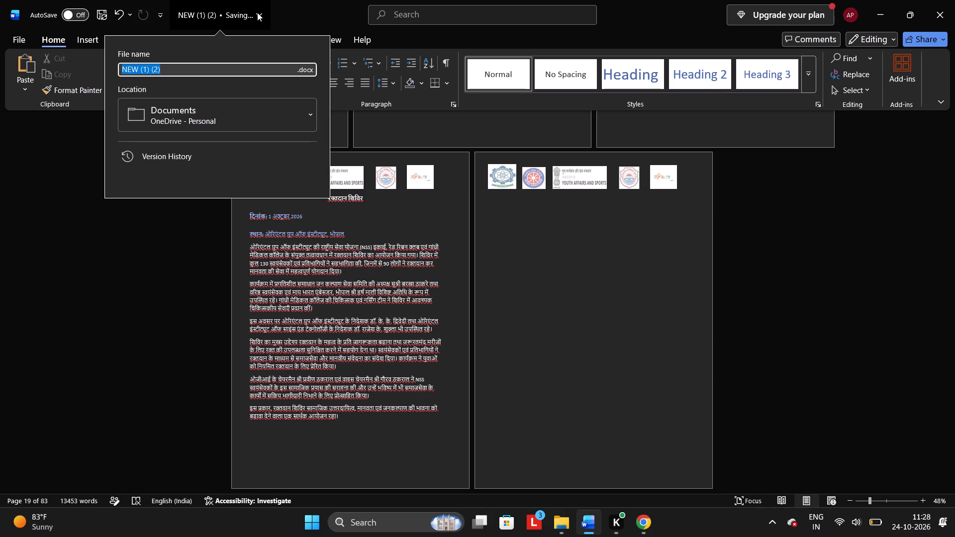
text(nss repo)
text(rt)
click(171, 63)
click(174, 70)
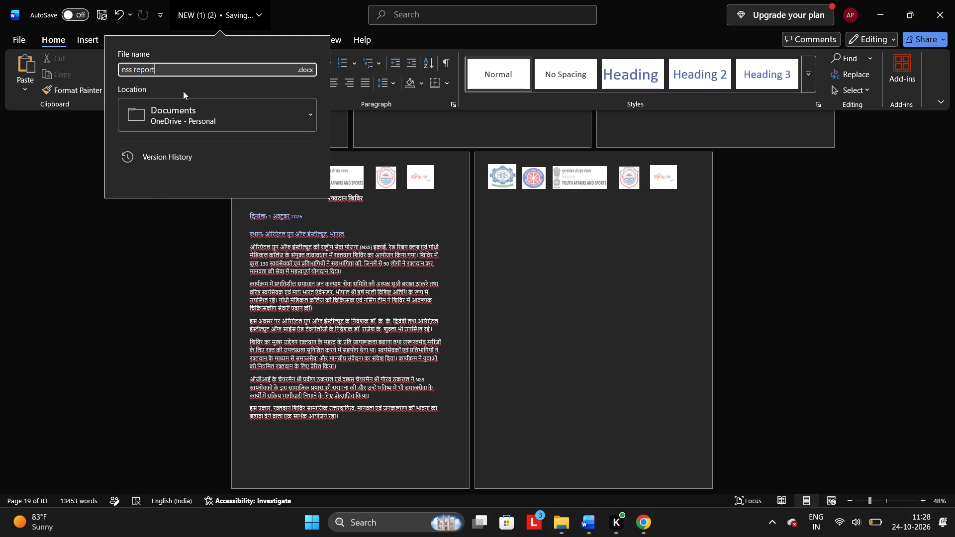
click(181, 70)
key(Return)
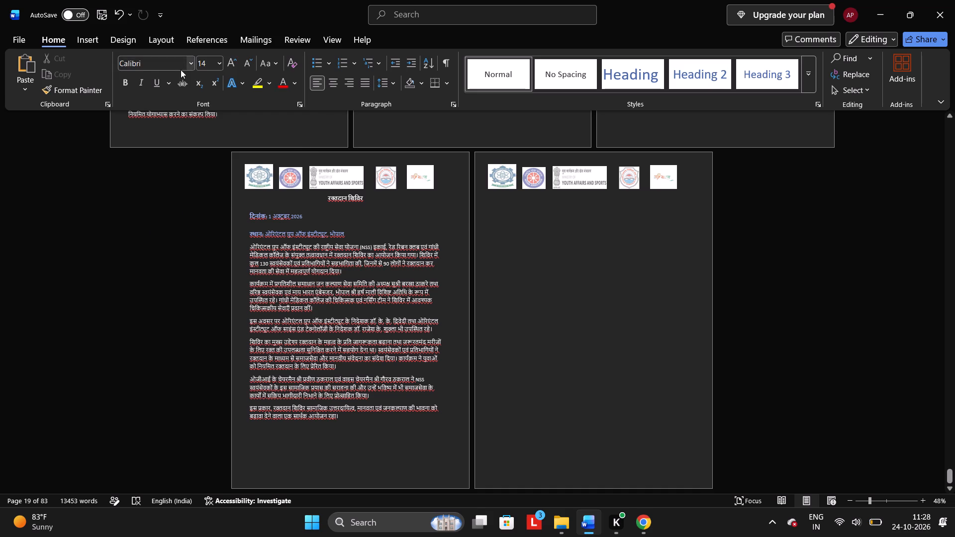
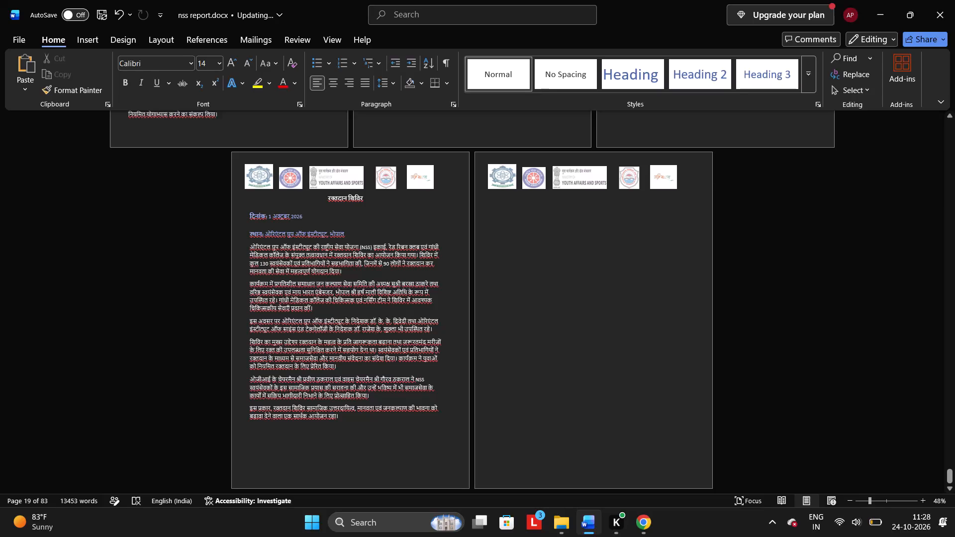
Delete the surplus blank lines above the अंतर्राष्ट्रीय योग दिवस 2026 heading, keeping one blank line at the top of its page.
click(524, 325)
scroll(140, 282, up, 3)
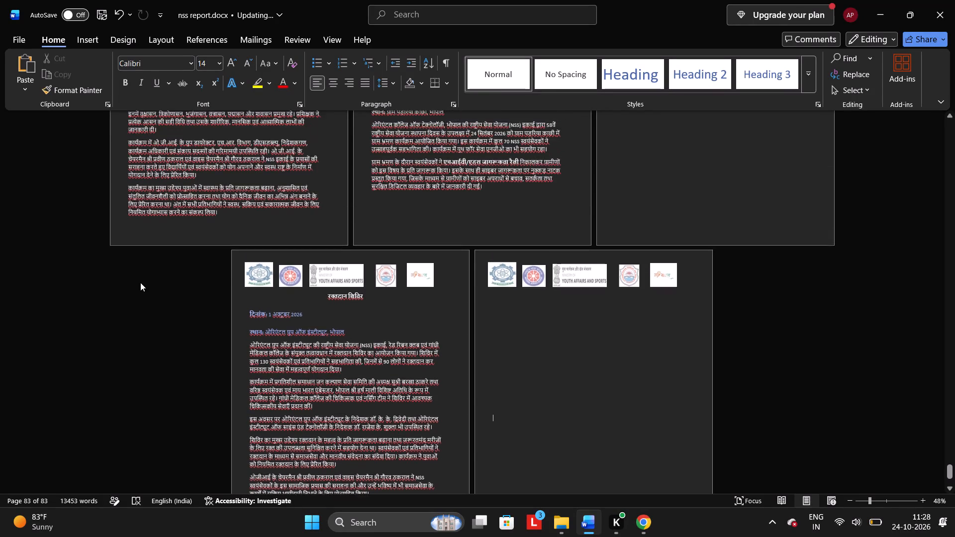
scroll(140, 282, up, 1)
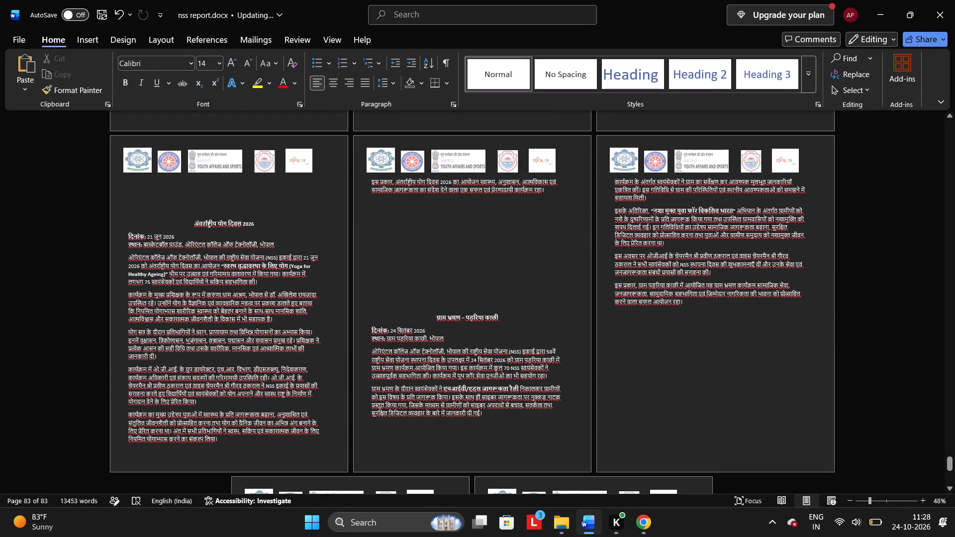
click(176, 206)
drag(176, 206, 175, 180)
key(BackSpace)
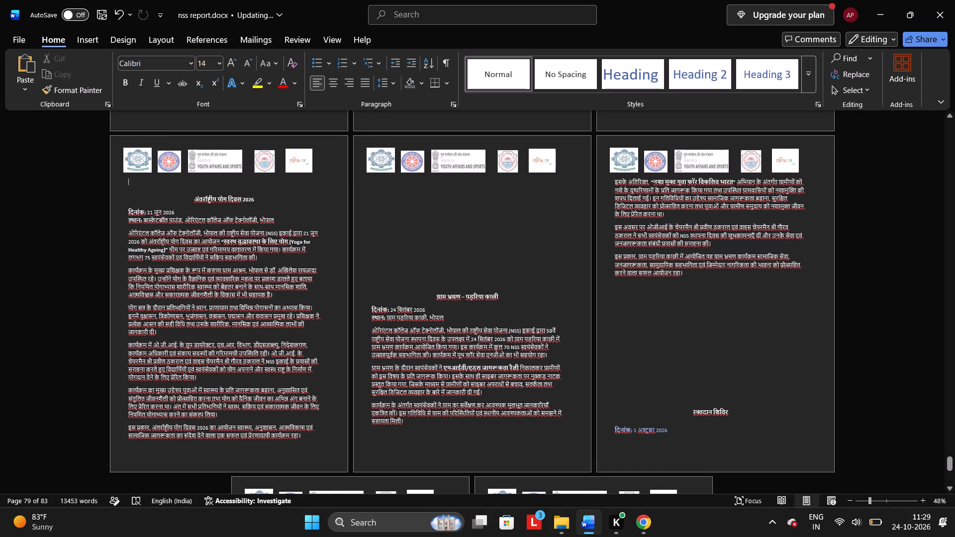
key(BackSpace)
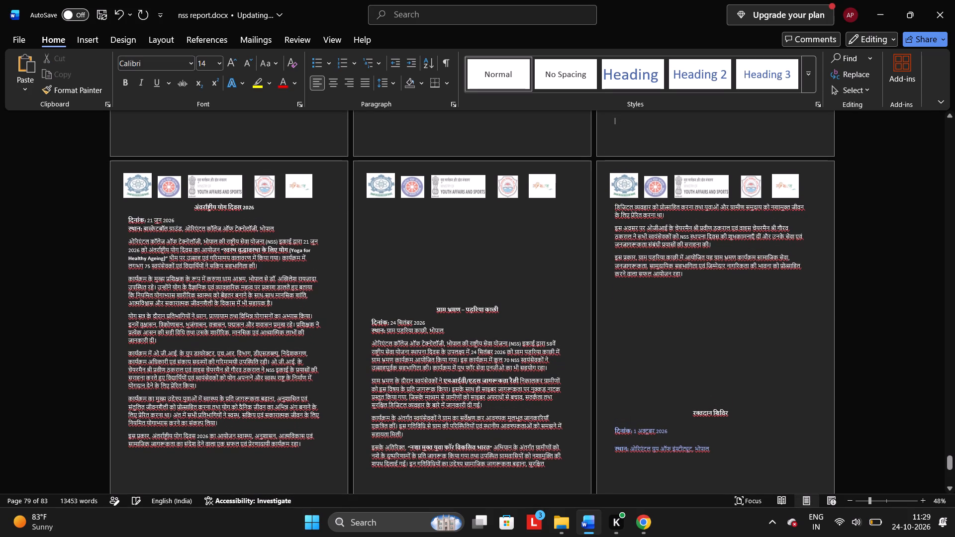
key(Return)
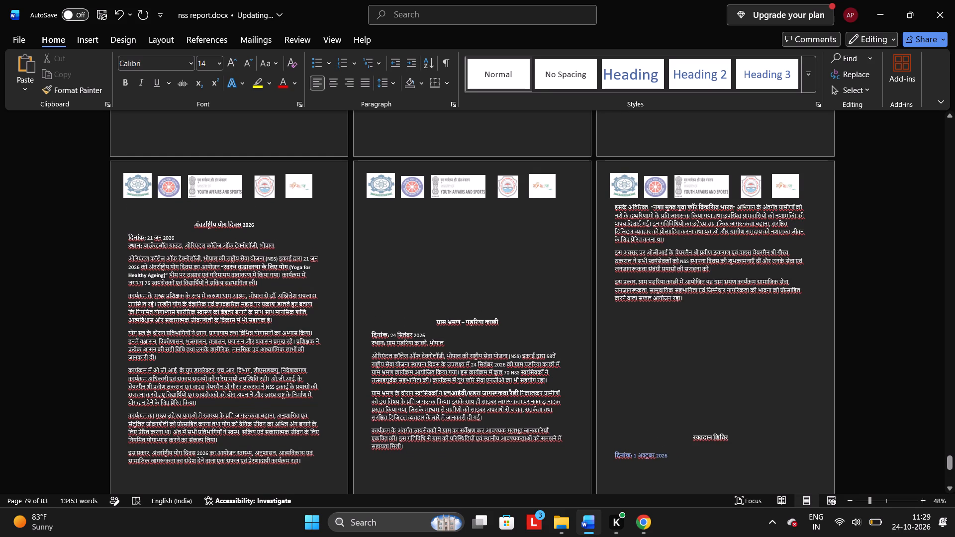
Delete the surplus blank lines above the ग्राम भ्रमण – पड़रिया काछी heading, keeping one blank line at the top of its page.
drag(439, 306, 433, 220)
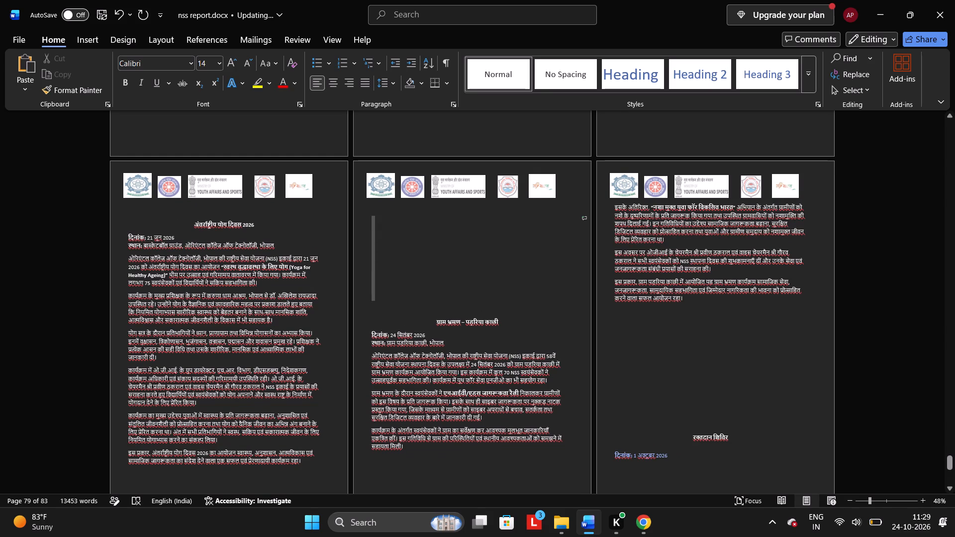
drag(433, 220, 433, 217)
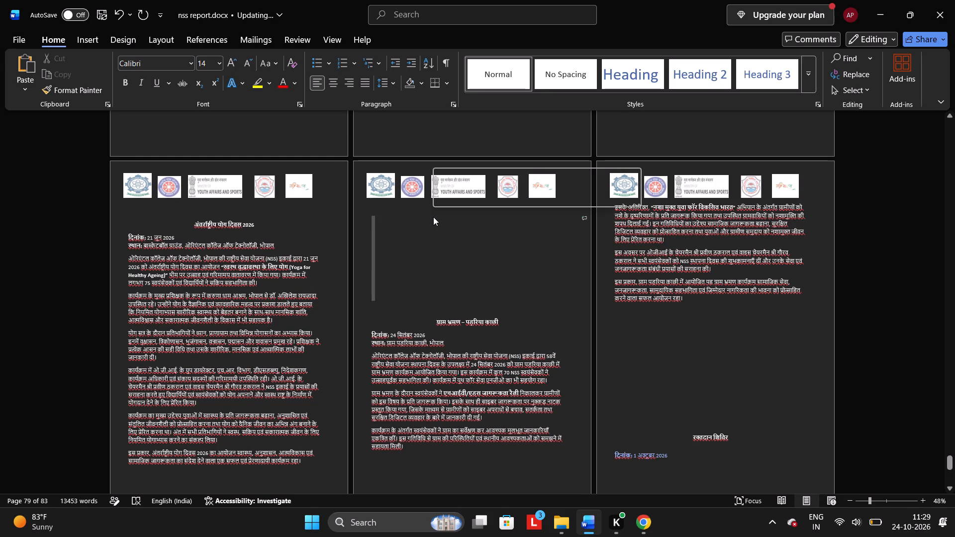
key(BackSpace)
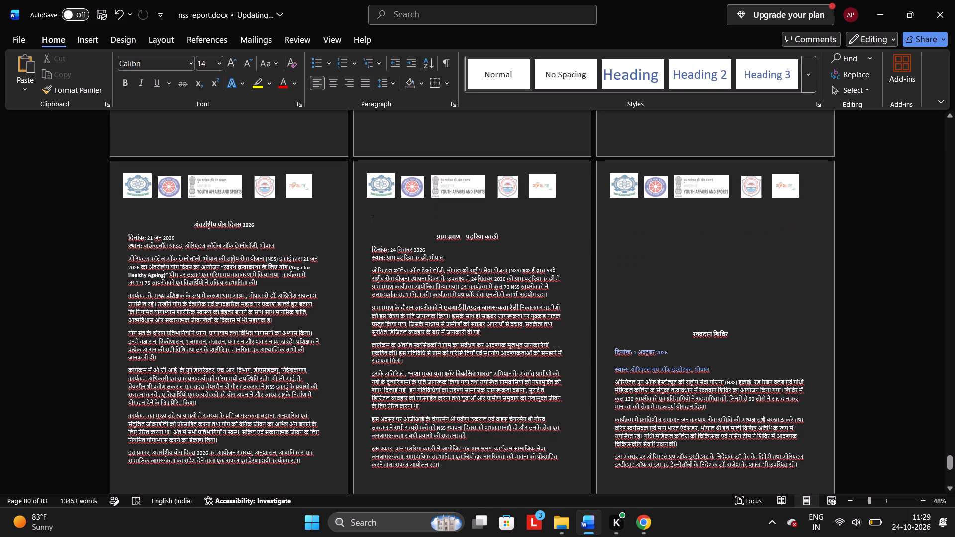
key(BackSpace)
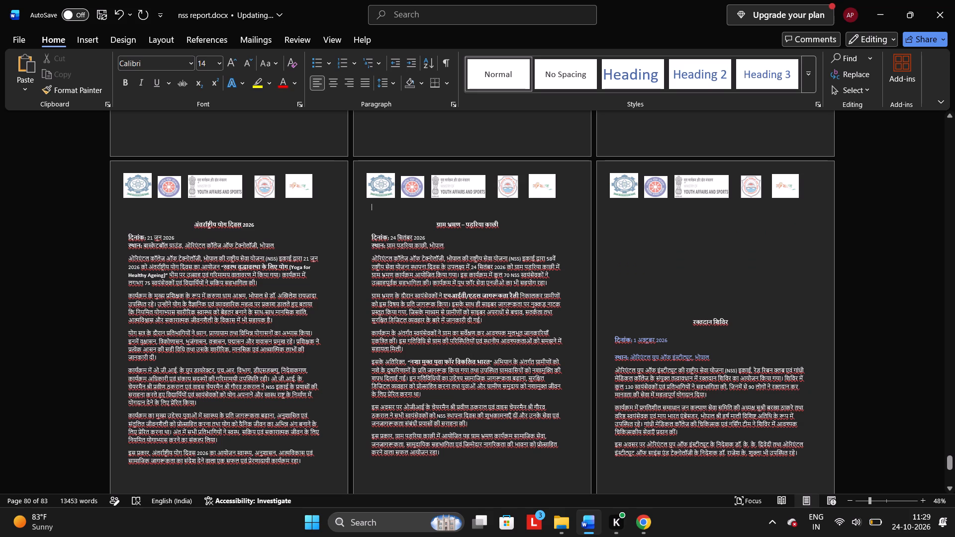
Delete the surplus blank lines above the रक्तदान शिविर heading, keeping it on its own page just below the header logos.
drag(714, 300, 702, 237)
drag(702, 237, 702, 213)
key(BackSpace)
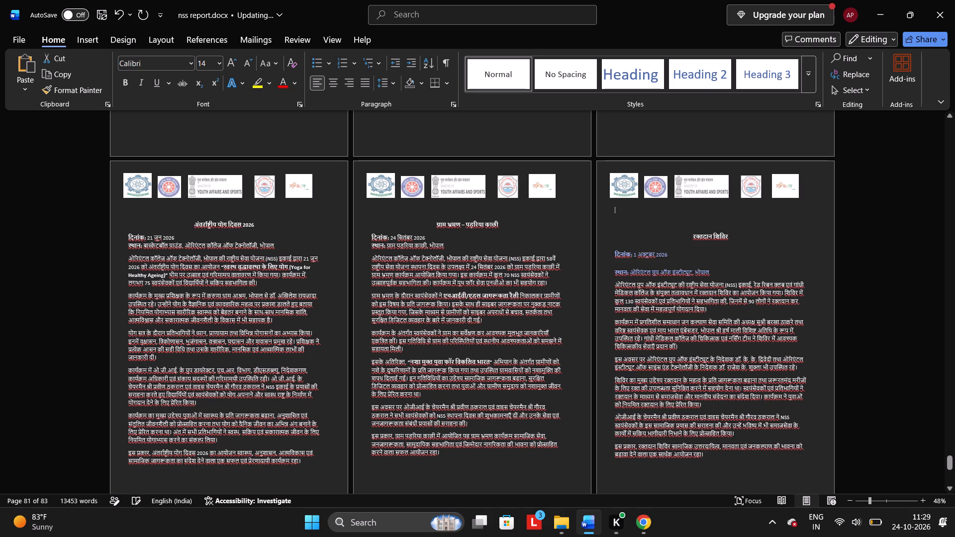
key(BackSpace)
key(BackSpace)
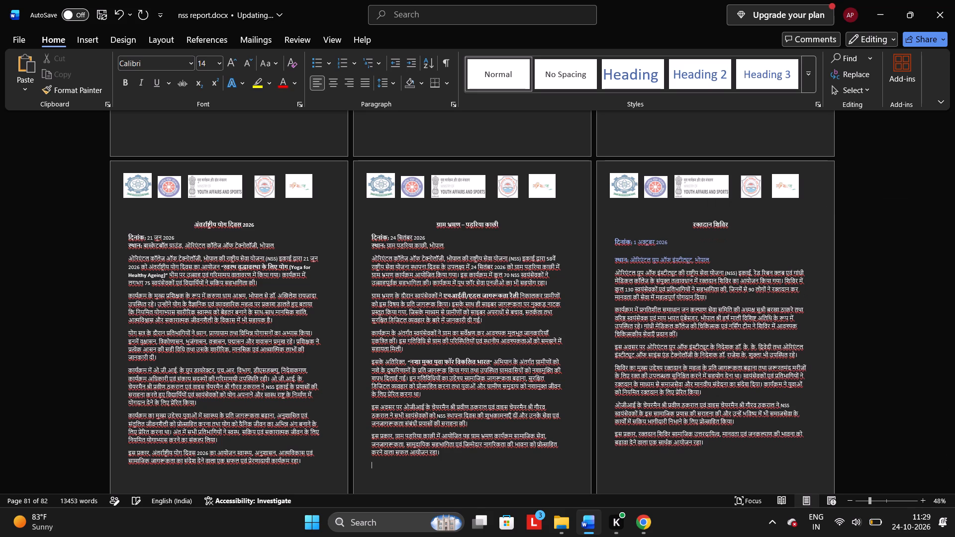
key(Return)
Go back to the 26 नवंबर 2024 report and insert one blank line above its date.
scroll(702, 213, down, 4)
scroll(702, 213, up, 1)
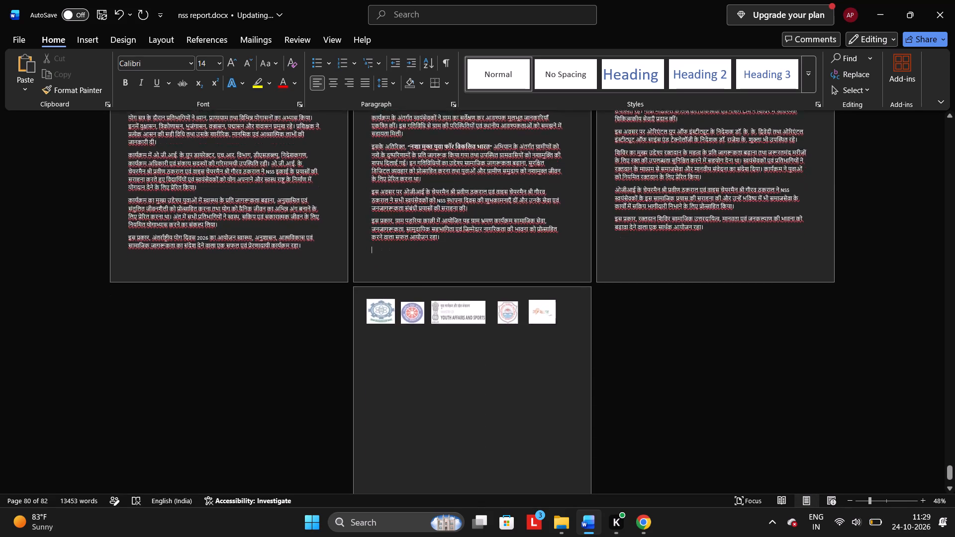
scroll(702, 213, up, 5)
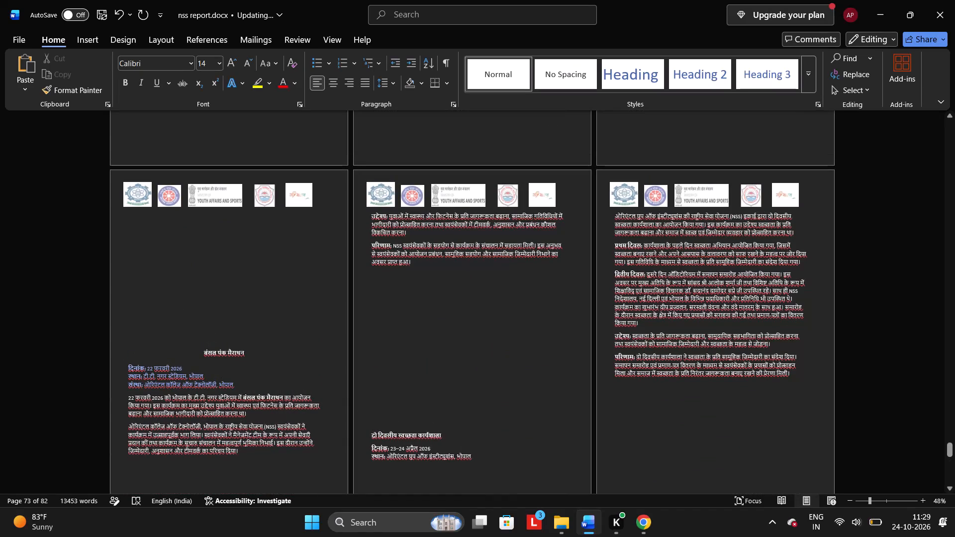
scroll(456, 316, up, 8)
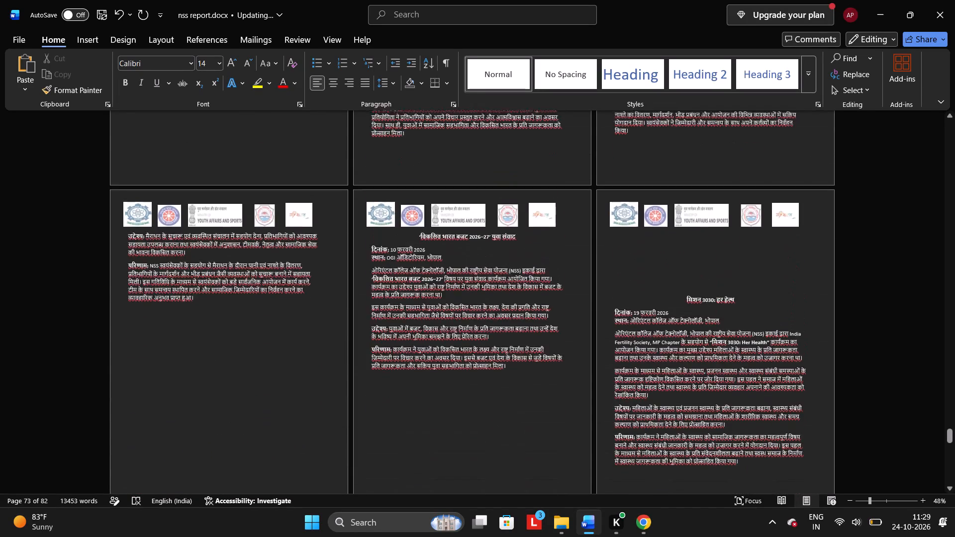
scroll(456, 316, up, 1)
scroll(456, 316, up, 20)
scroll(456, 316, up, 18)
scroll(456, 316, up, 12)
scroll(456, 316, up, 16)
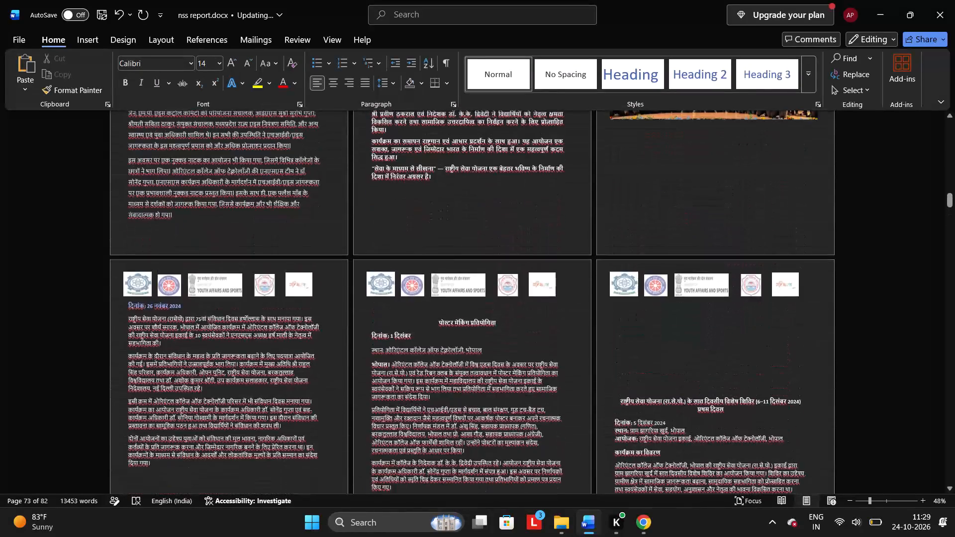
scroll(456, 316, up, 10)
scroll(456, 316, down, 2)
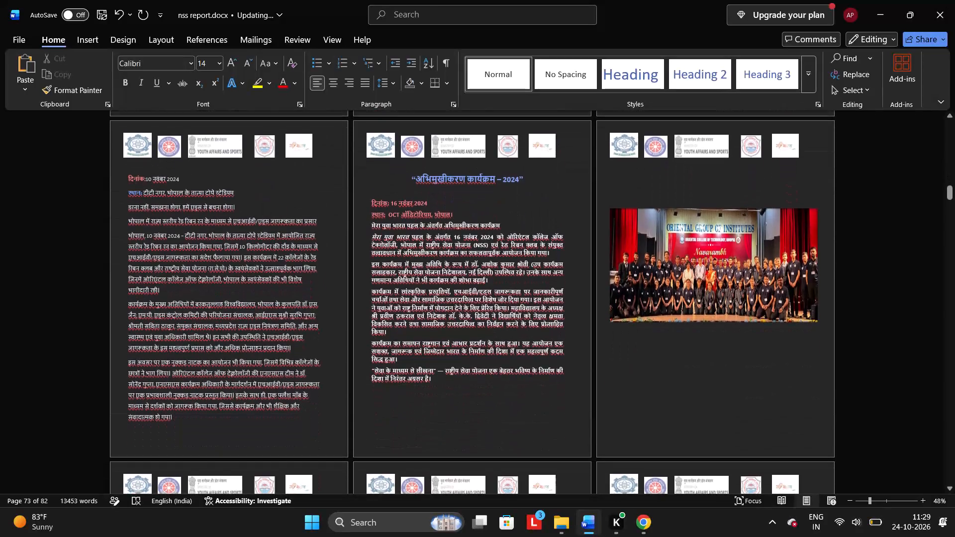
scroll(456, 316, down, 4)
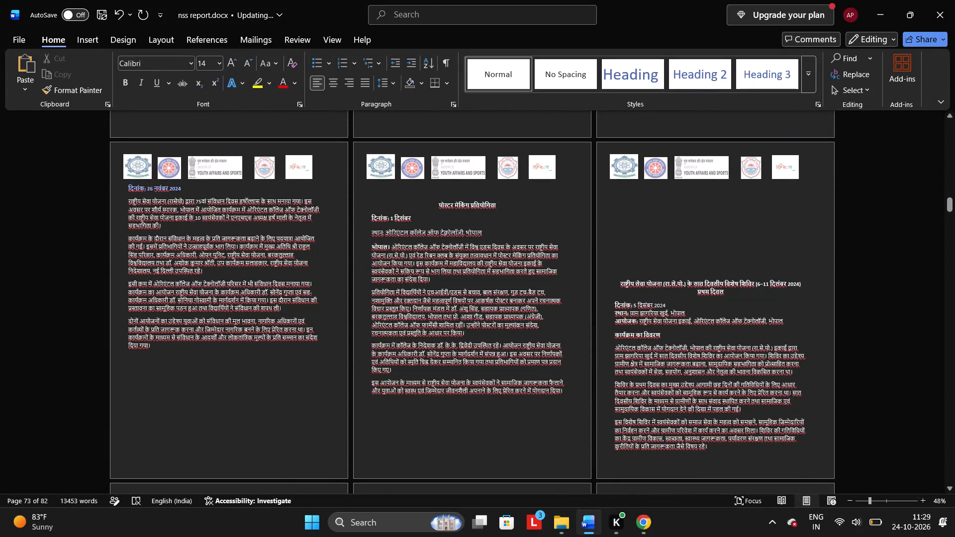
click(123, 187)
key(Return)
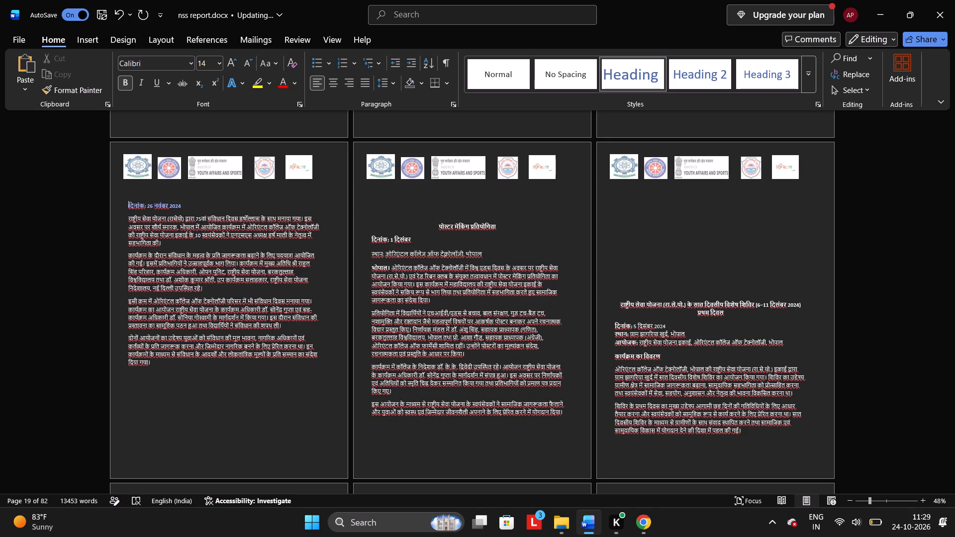
Delete the surplus blank lines above the पोस्टर मेकिंग प्रतियोगिता heading, keeping a small gap below the header logos.
click(449, 212)
drag(449, 212, 449, 180)
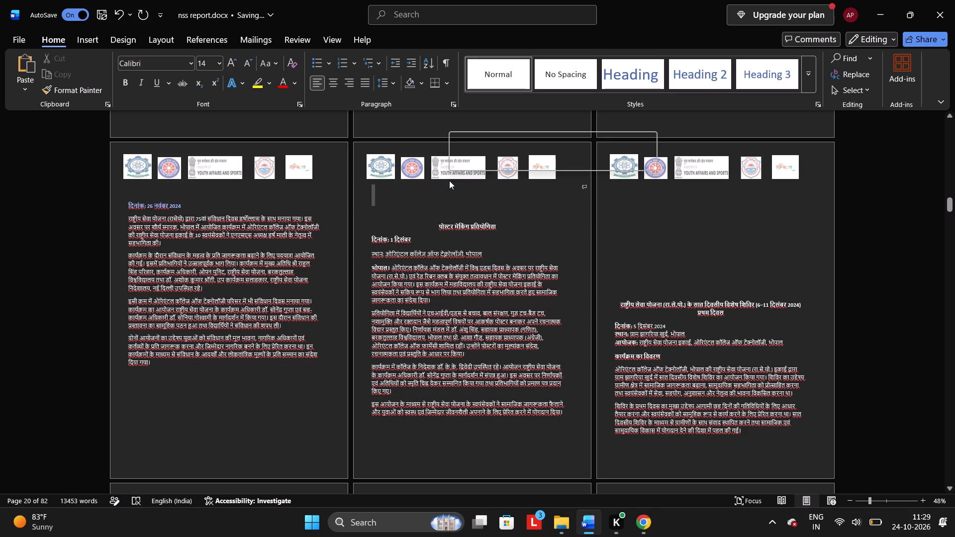
key(BackSpace)
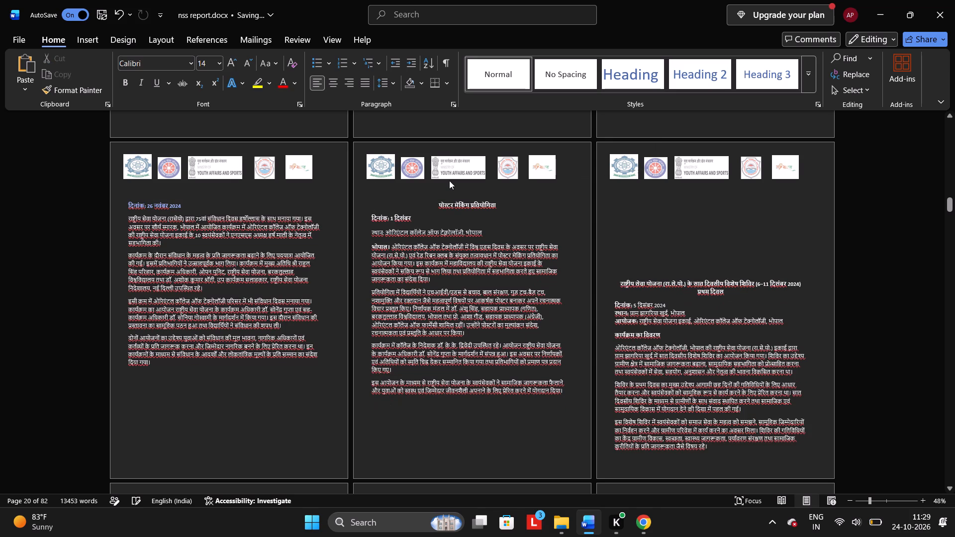
Set the font size of the पोस्टर मेकिंग प्रतियोगिता heading to 20.
drag(432, 205, 543, 197)
drag(543, 197, 508, 214)
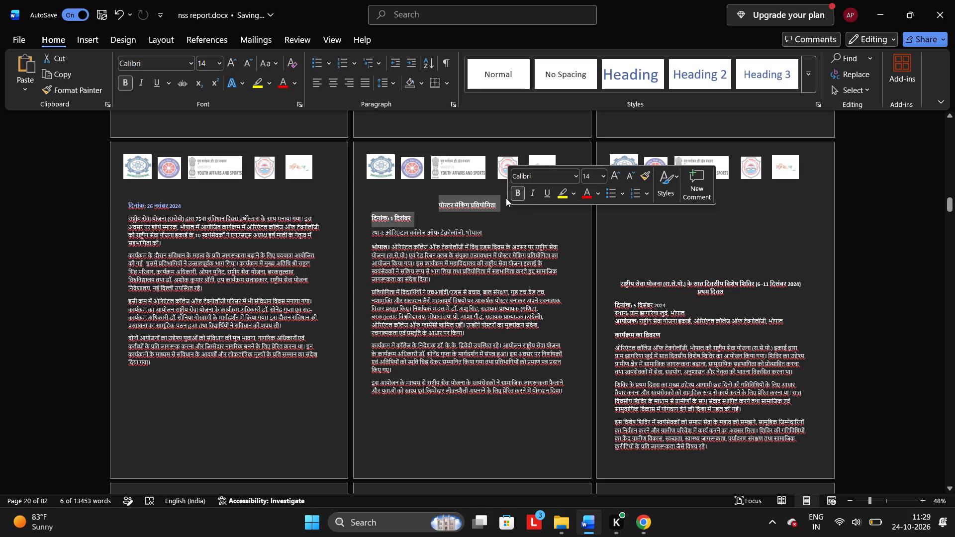
drag(501, 201, 446, 207)
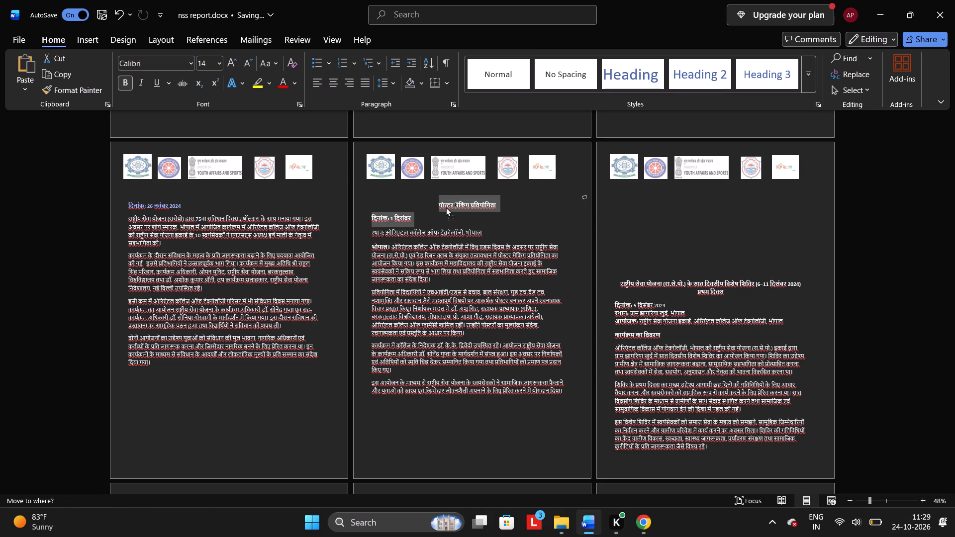
drag(446, 207, 436, 205)
drag(436, 205, 497, 200)
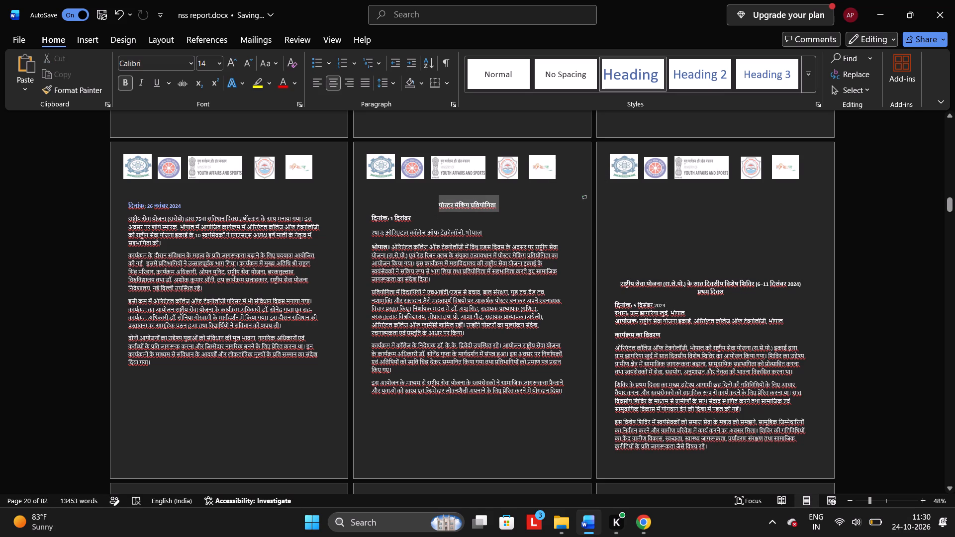
drag(497, 200, 501, 200)
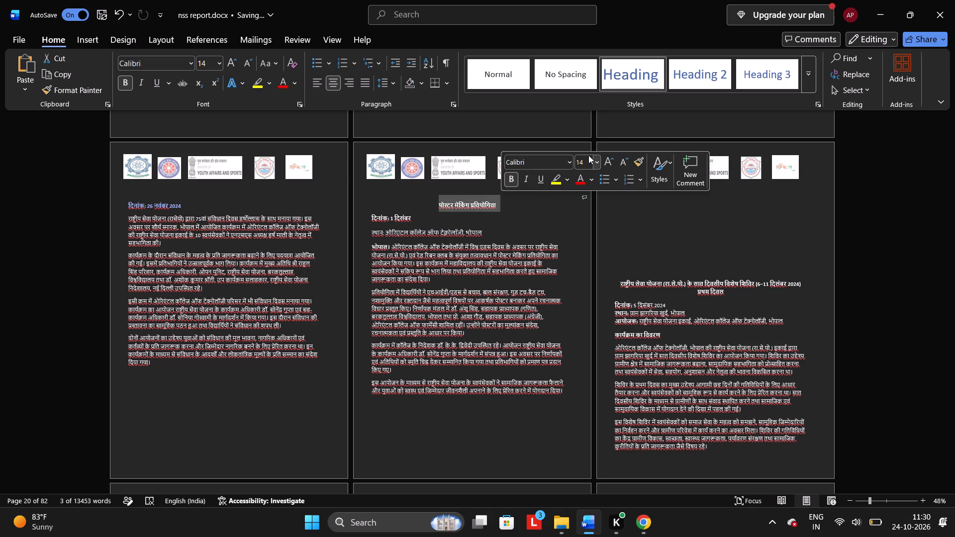
click(594, 158)
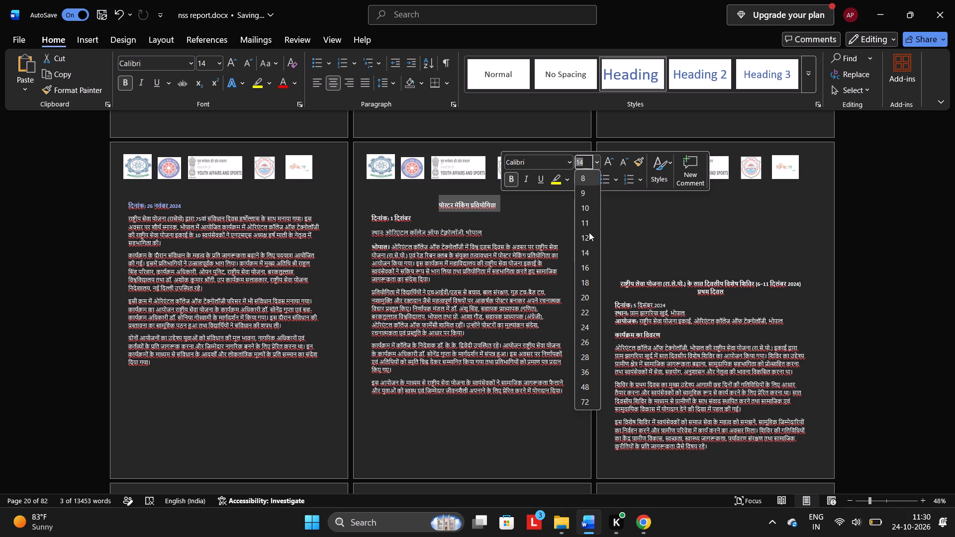
click(591, 296)
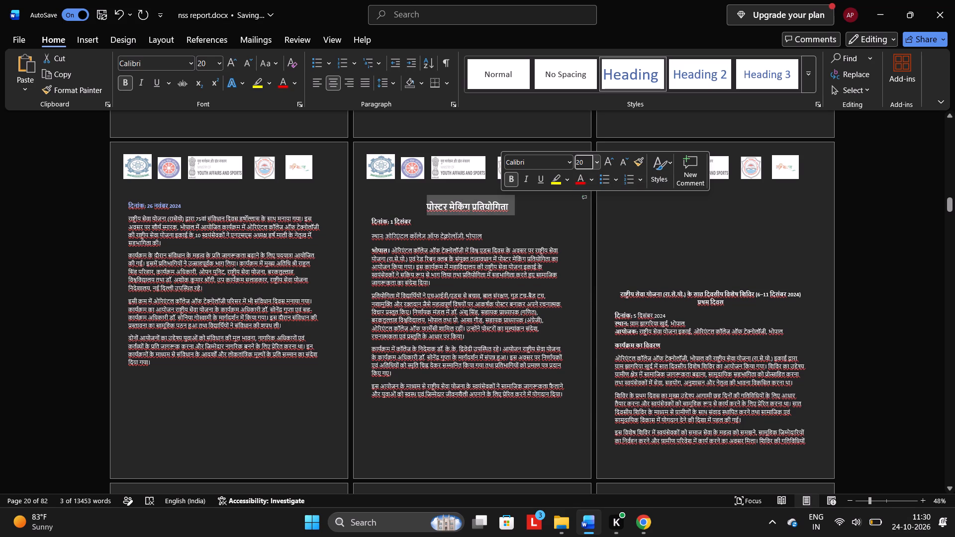
Set the font size of the सात दिवसीय विशेष शिविर (6–11 दिसंबर 2024) प्रथम दिवस heading to 20.
drag(617, 296, 716, 306)
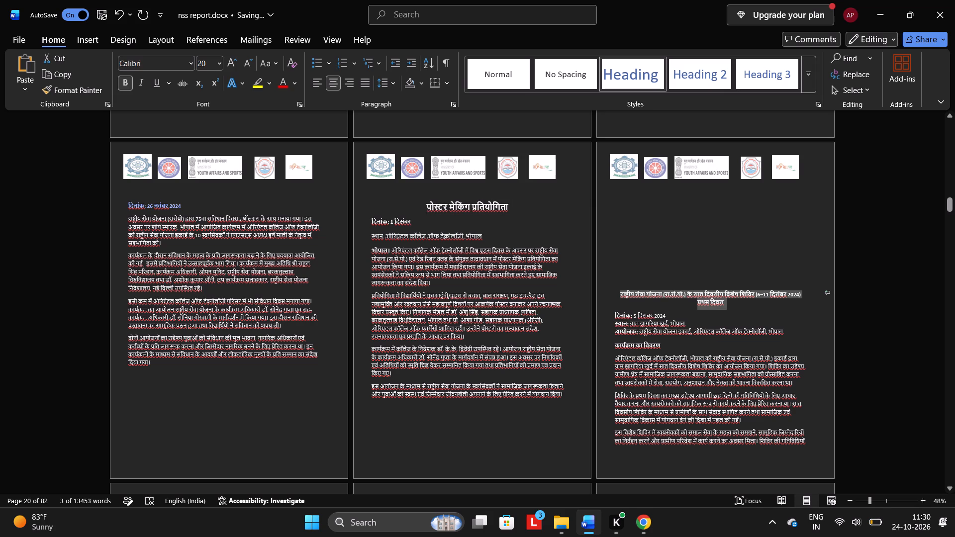
drag(716, 306, 718, 308)
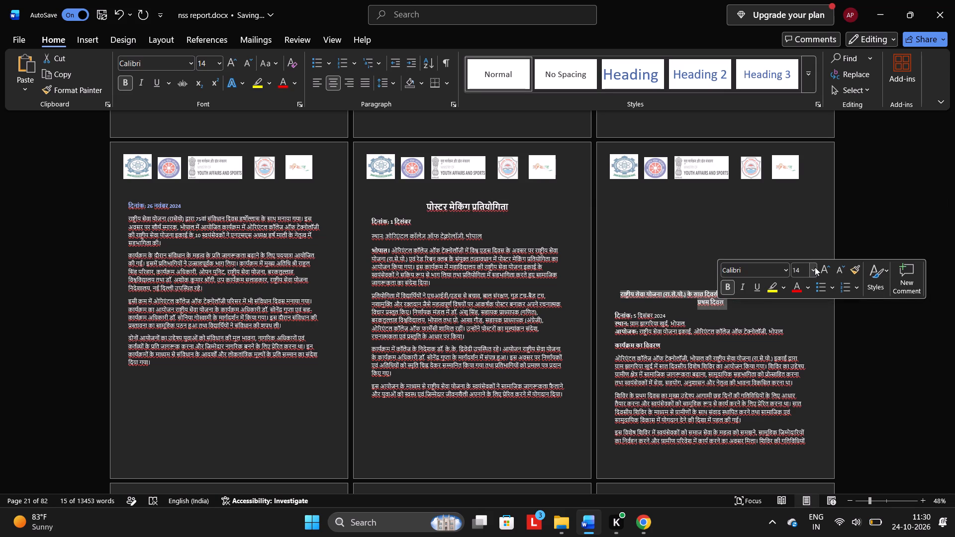
click(814, 267)
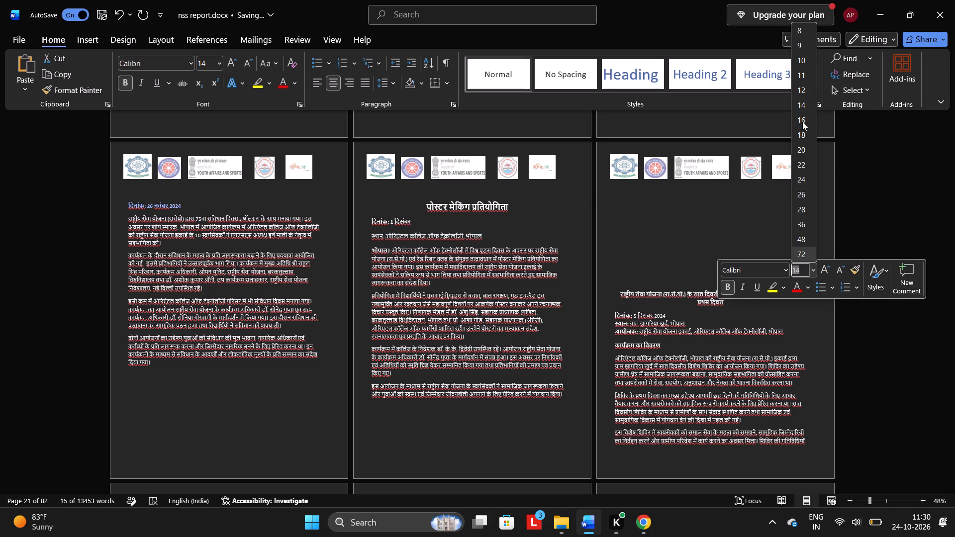
click(803, 150)
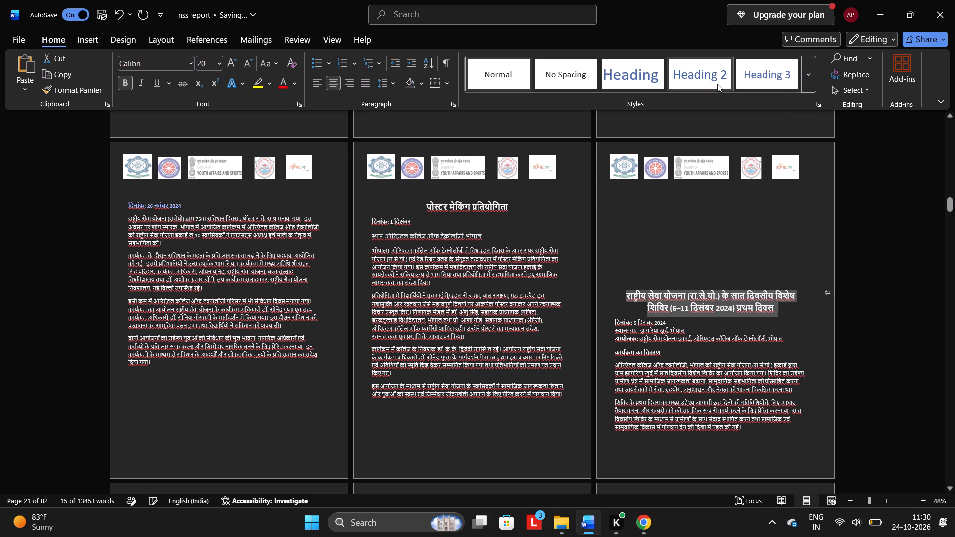
click(671, 252)
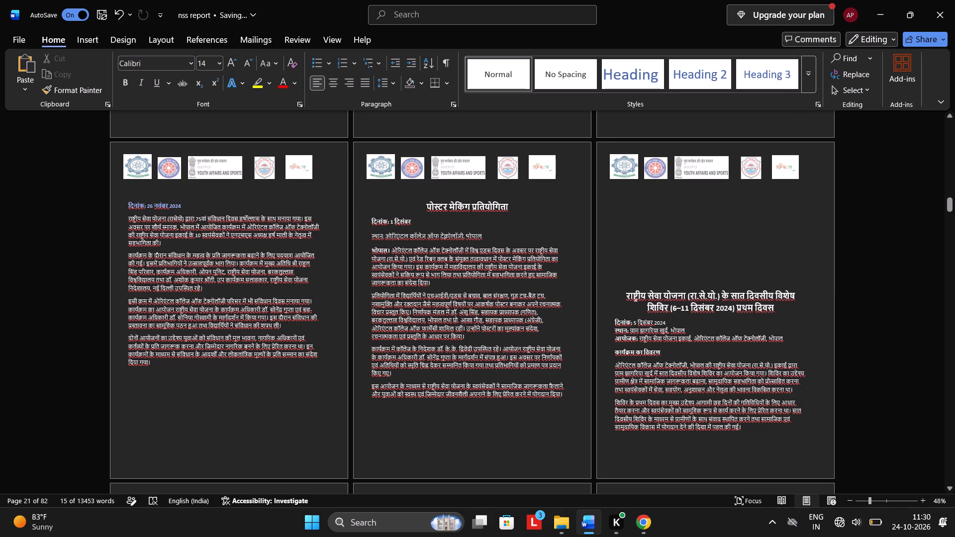
Delete the surplus blank lines above the सात दिवसीय विशेष शिविर प्रथम दिवस heading, bringing it up below the header logos.
double_click(655, 280)
drag(655, 280, 654, 276)
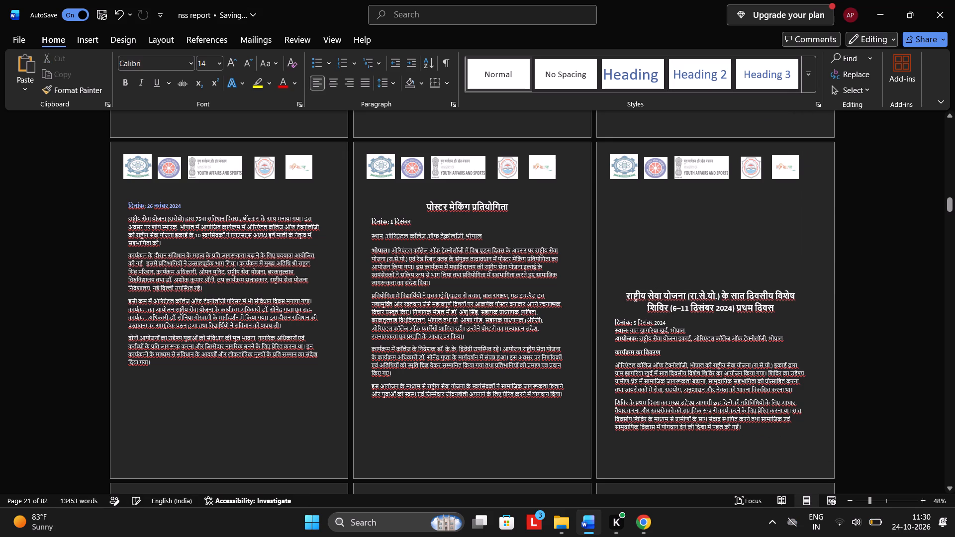
drag(654, 276, 640, 204)
key(backslash)
key(BackSpace)
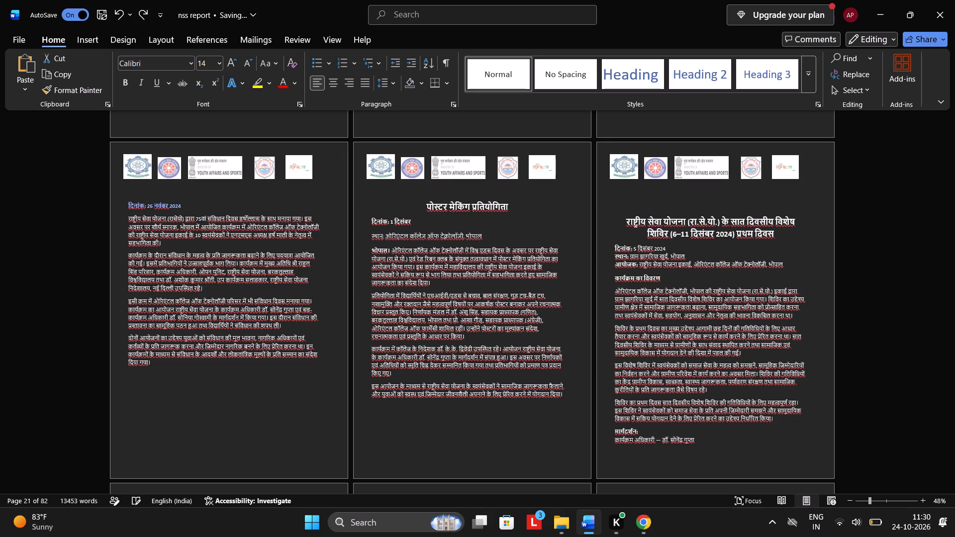
key(BackSpace)
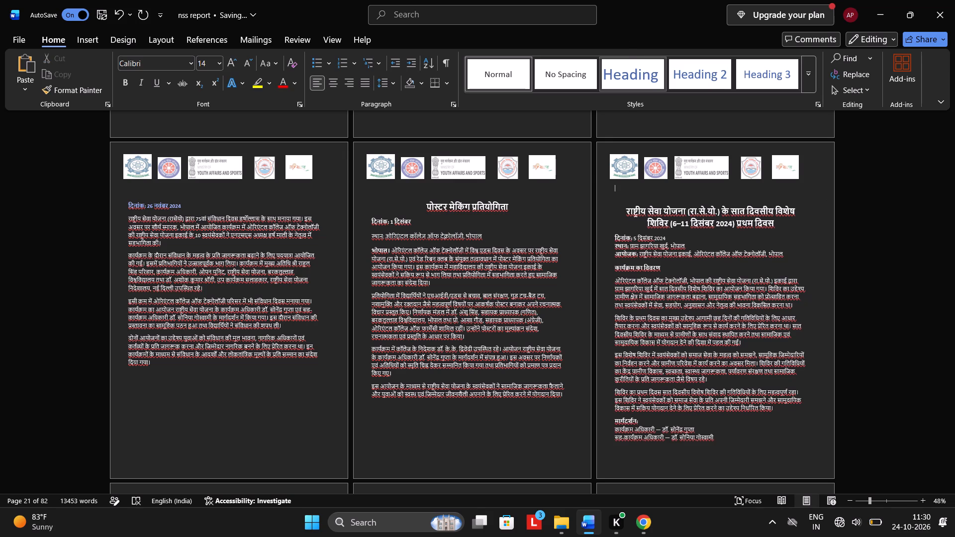
key(BackSpace)
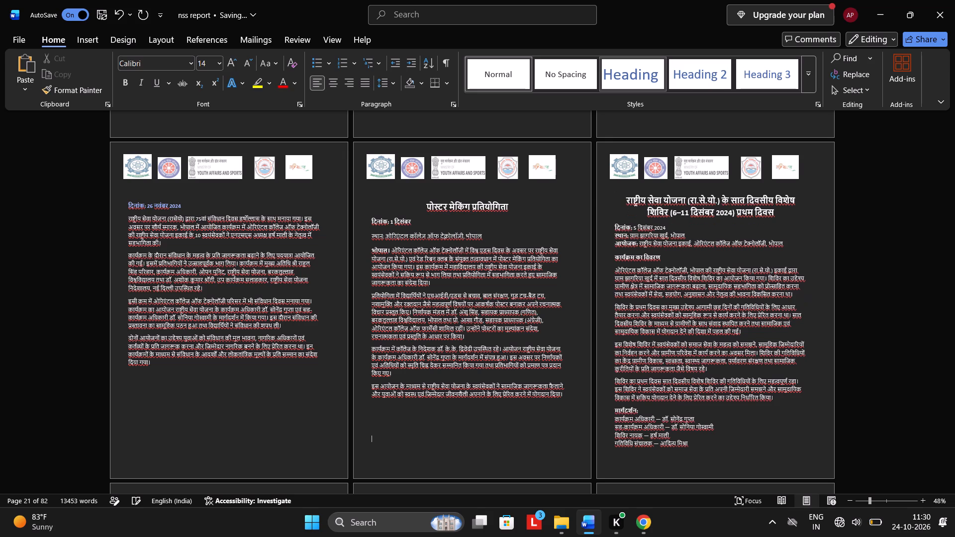
Set the font size of the सात दिवसीय विशेष शिविर का द्वितीय दिवस heading to 20.
scroll(547, 161, down, 2)
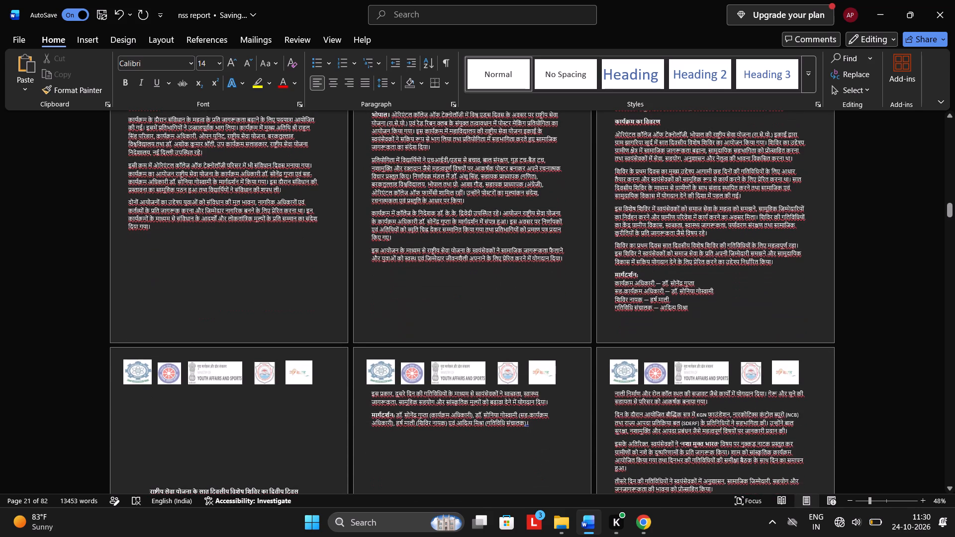
scroll(547, 161, down, 2)
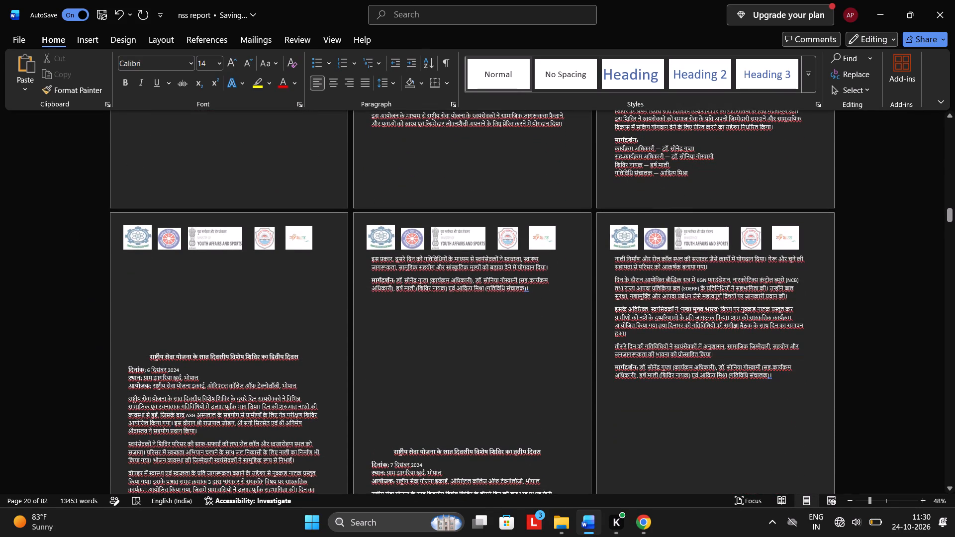
drag(145, 352, 264, 359)
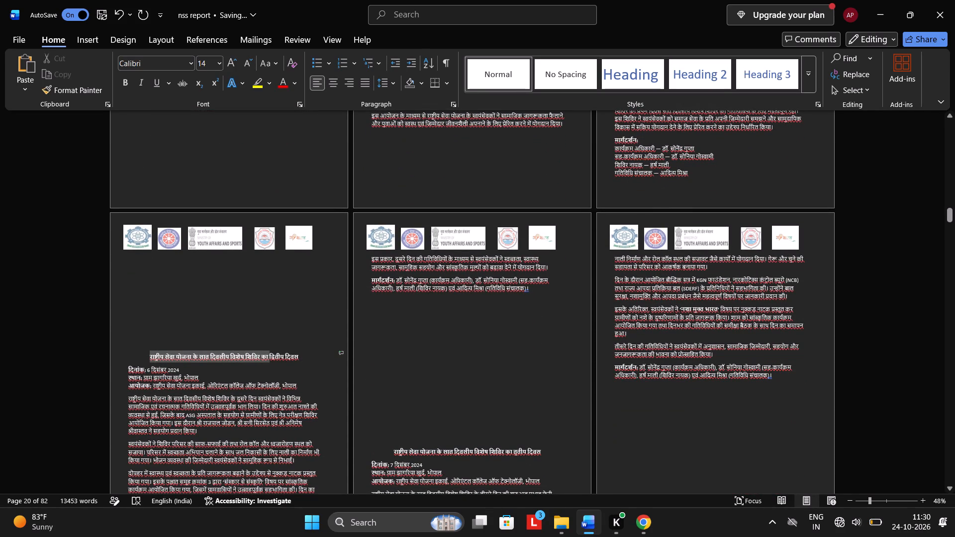
drag(264, 359, 301, 359)
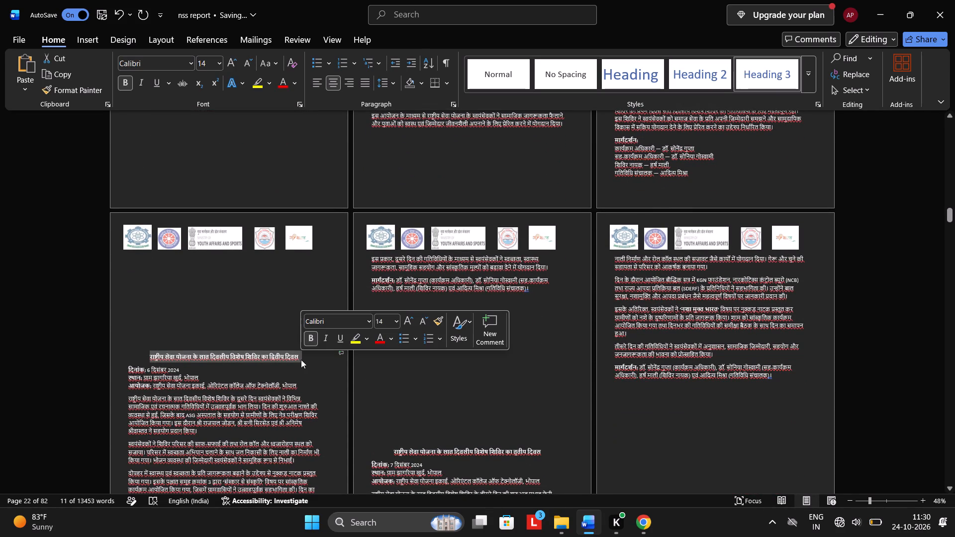
click(395, 317)
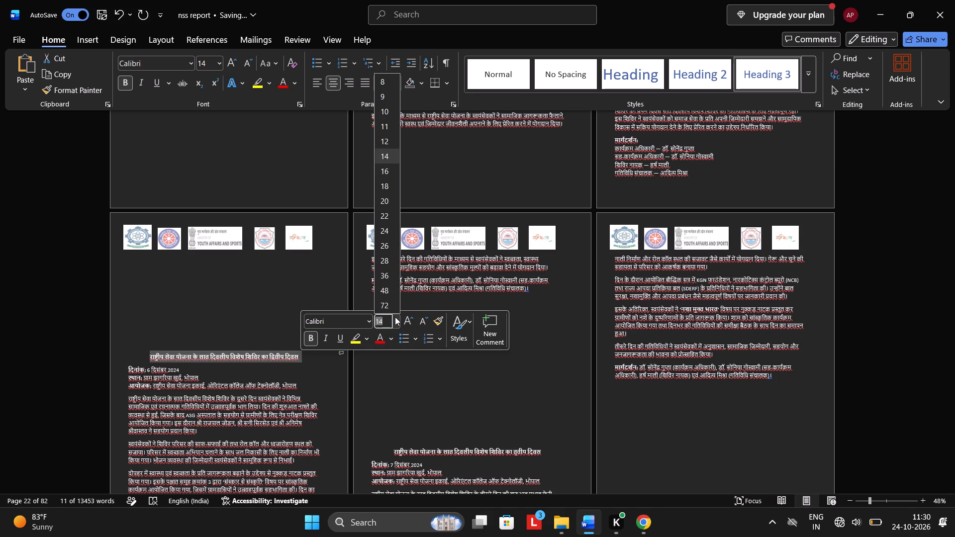
text(20)
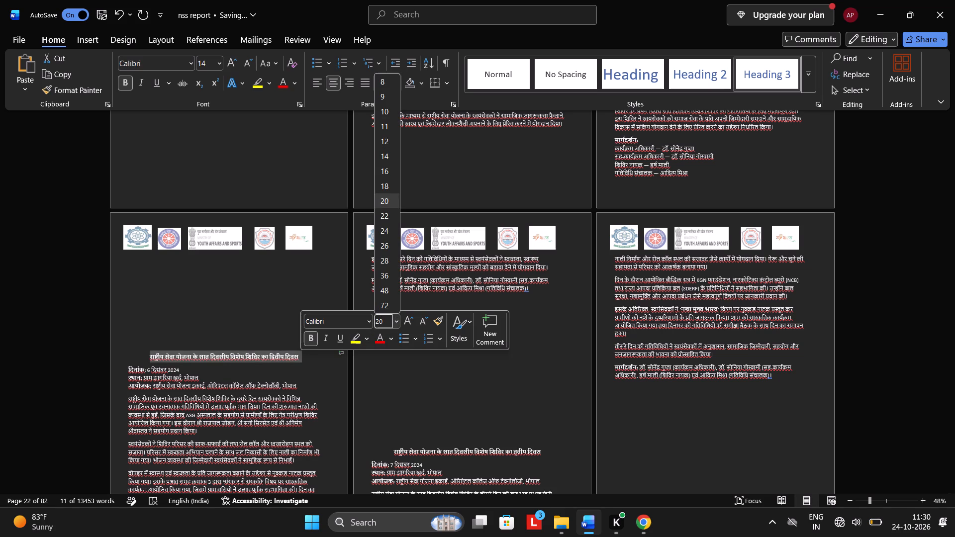
key(Return)
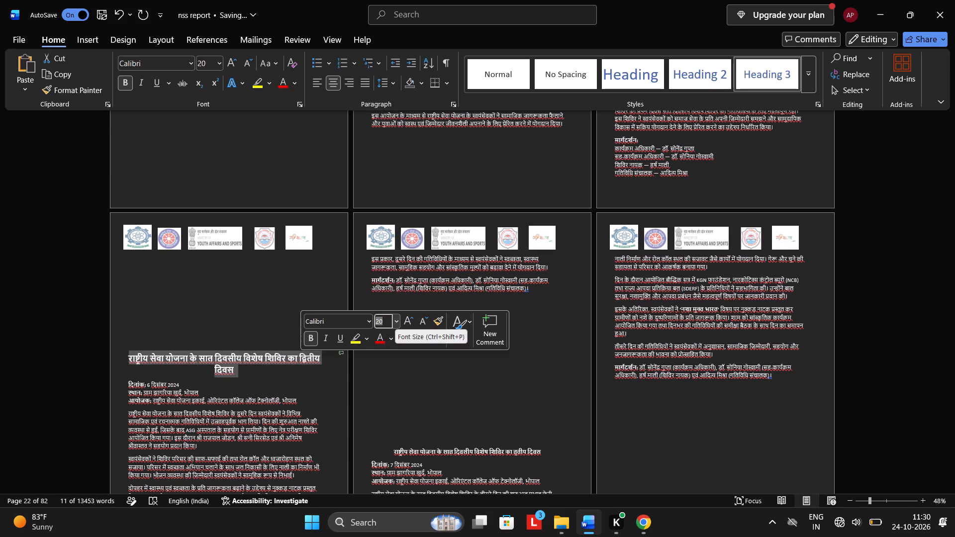
Delete the surplus blank lines above the द्वितीय दिवस heading, keeping one small gap below the header logos and the heading centred.
drag(167, 325, 170, 269)
key(BackSpace)
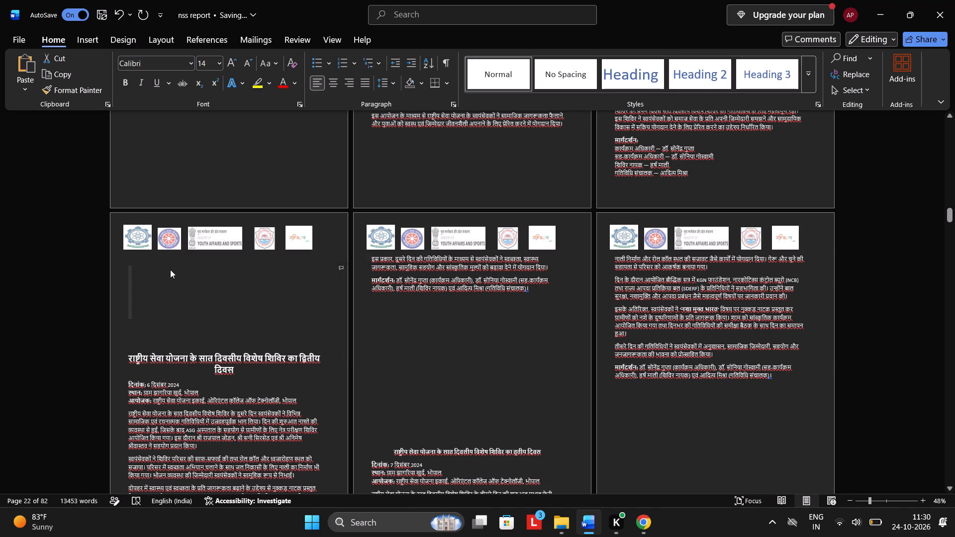
key(BackSpace)
key(BackSpace)
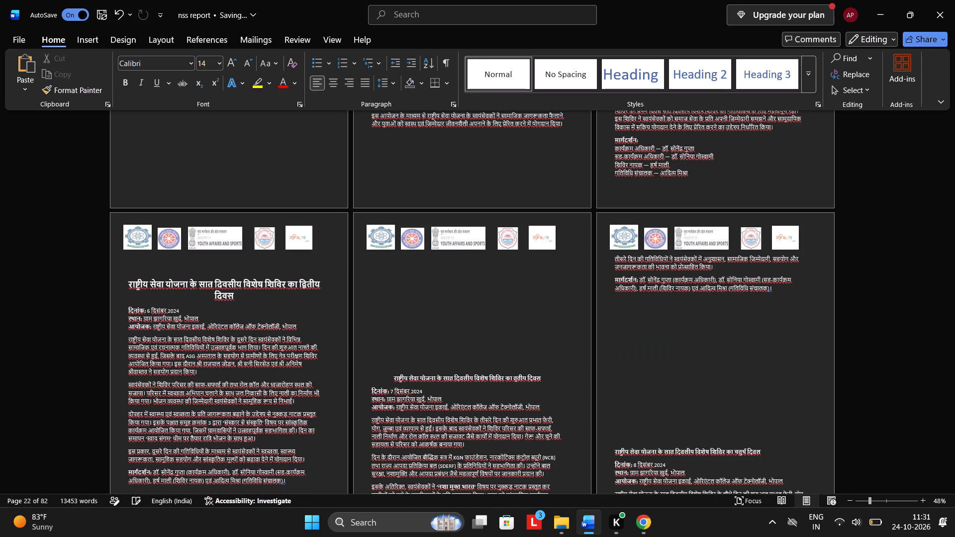
key(BackSpace)
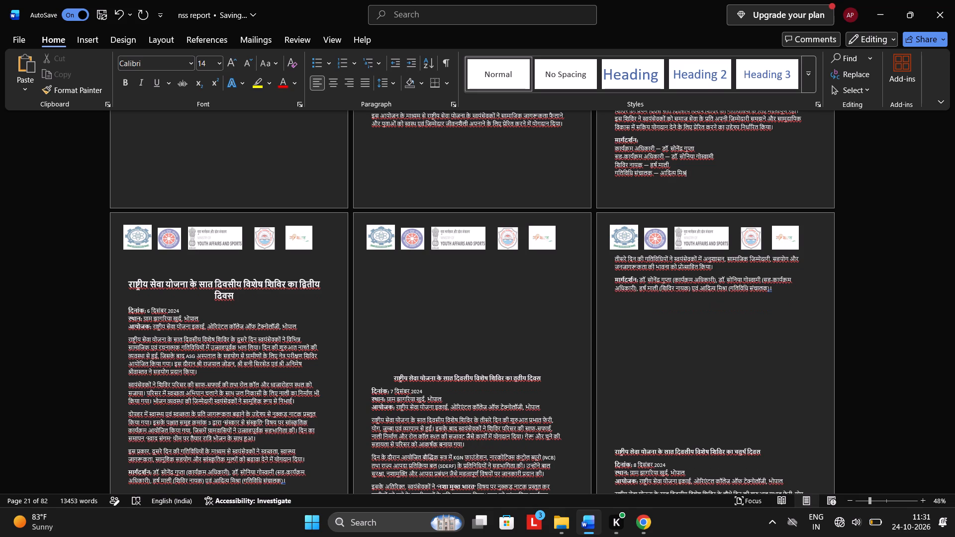
click(124, 282)
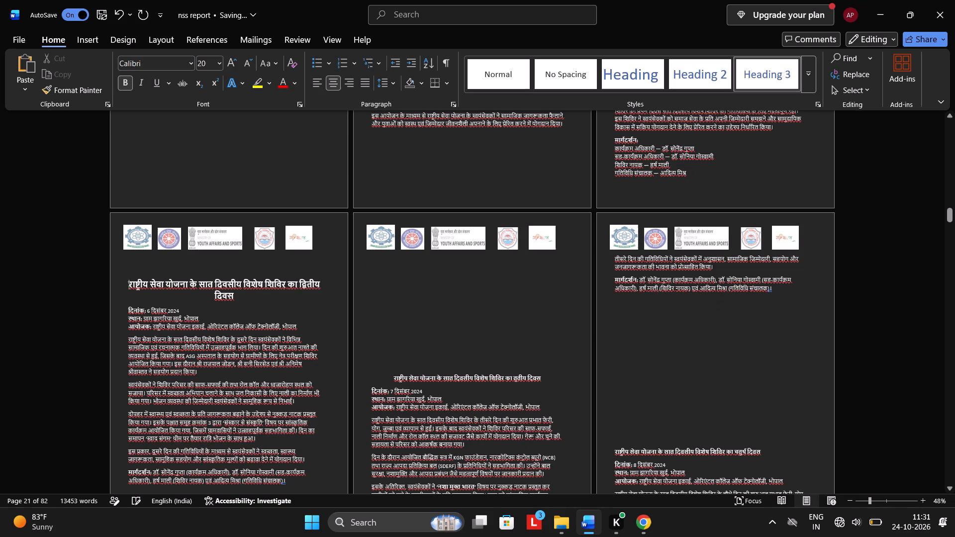
key(BackSpace)
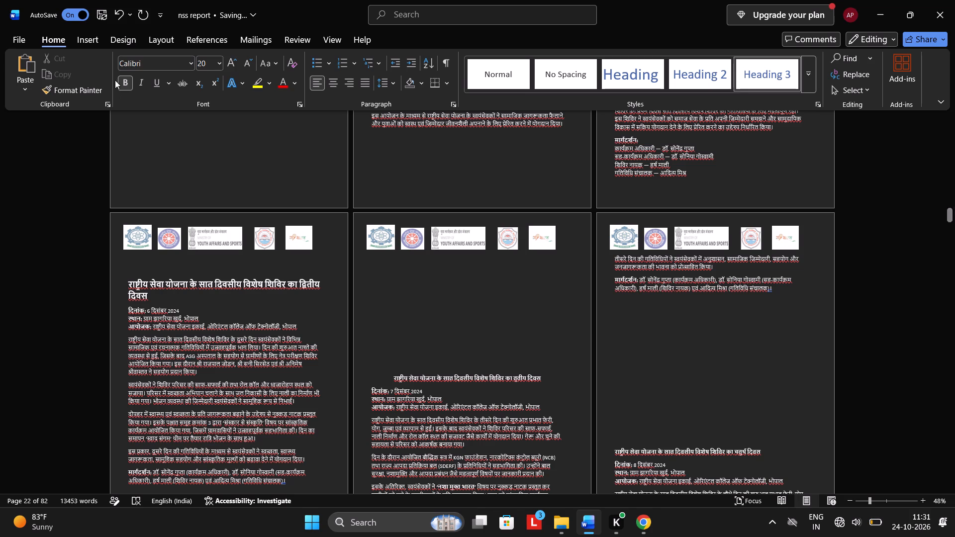
click(114, 7)
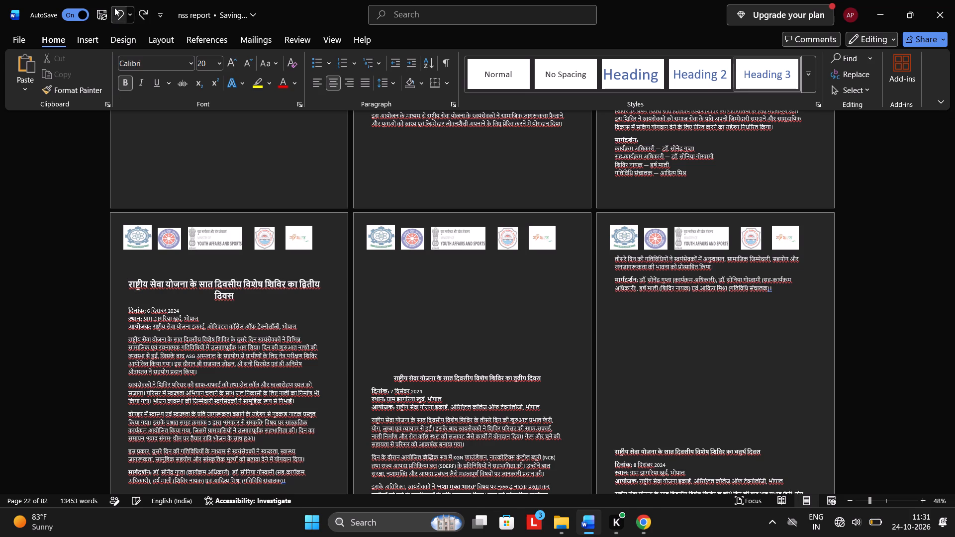
click(189, 270)
key(BackSpace)
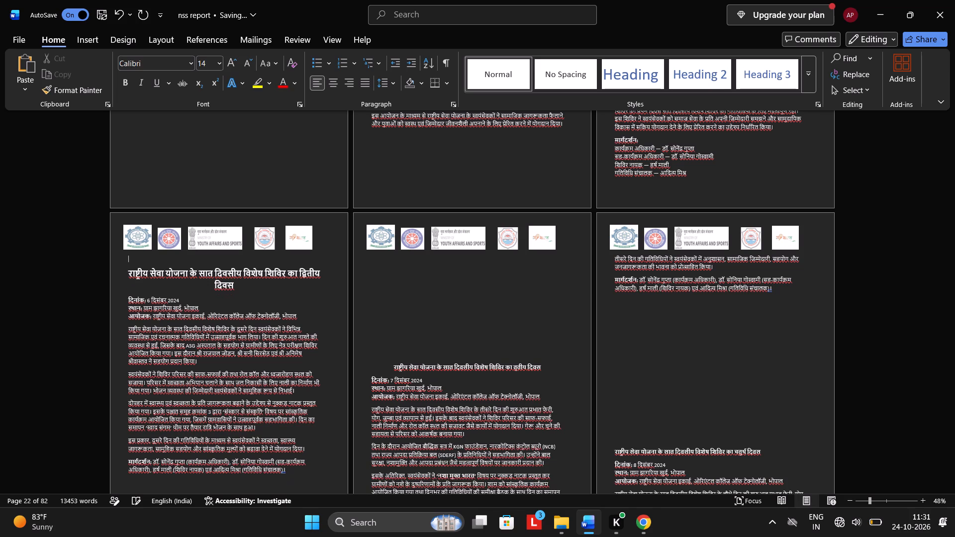
Set the font size of the सात दिवसीय विशेष शिविर का तृतीय दिवस heading to 20.
scroll(298, 380, down, 1)
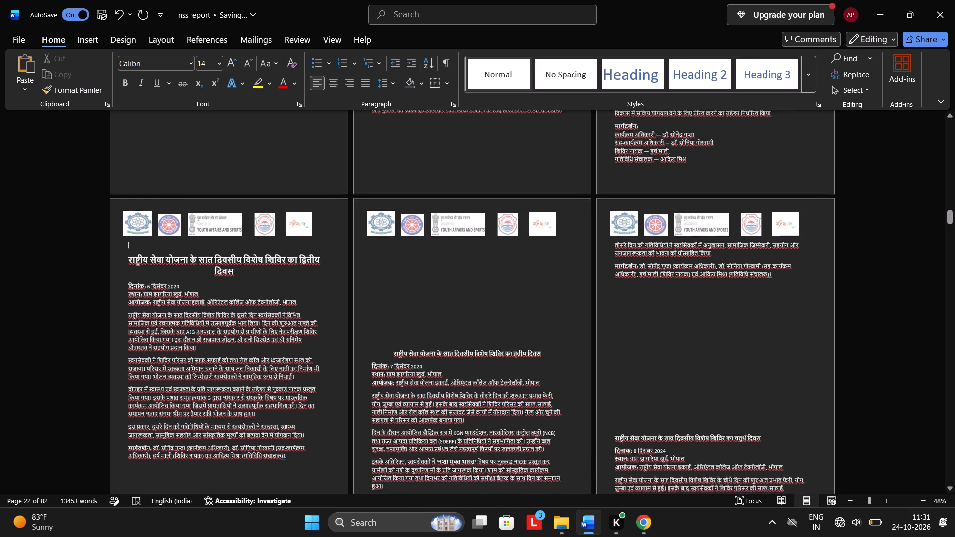
scroll(298, 380, down, 1)
drag(388, 272, 435, 270)
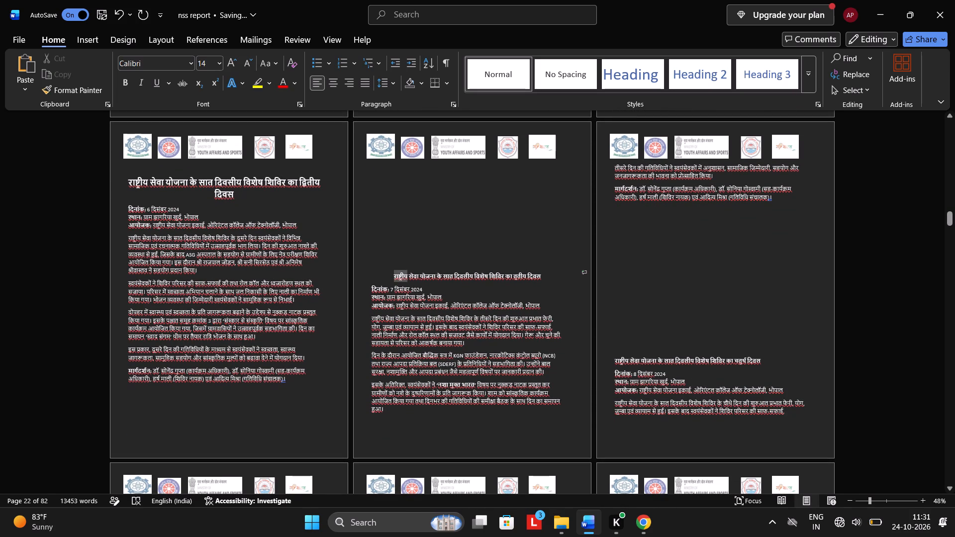
drag(435, 270, 547, 279)
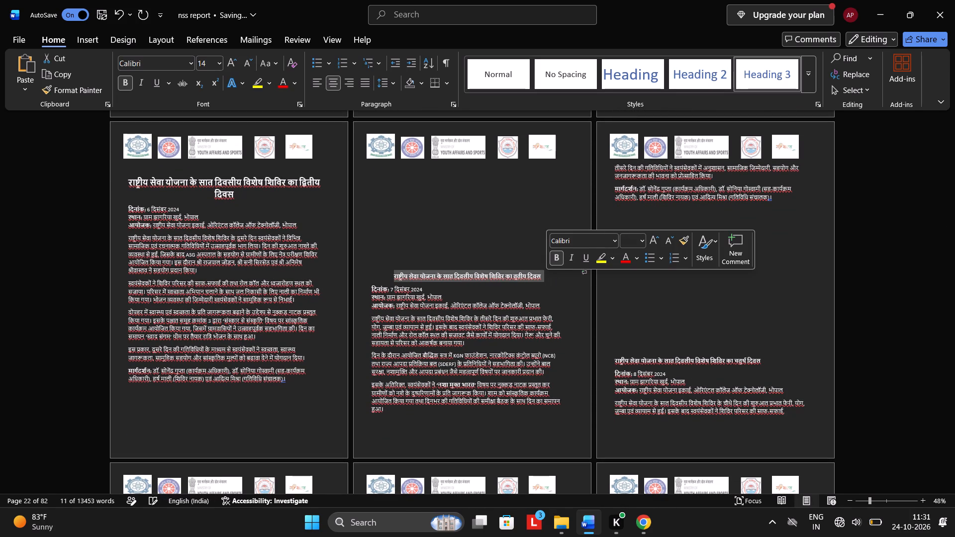
click(641, 238)
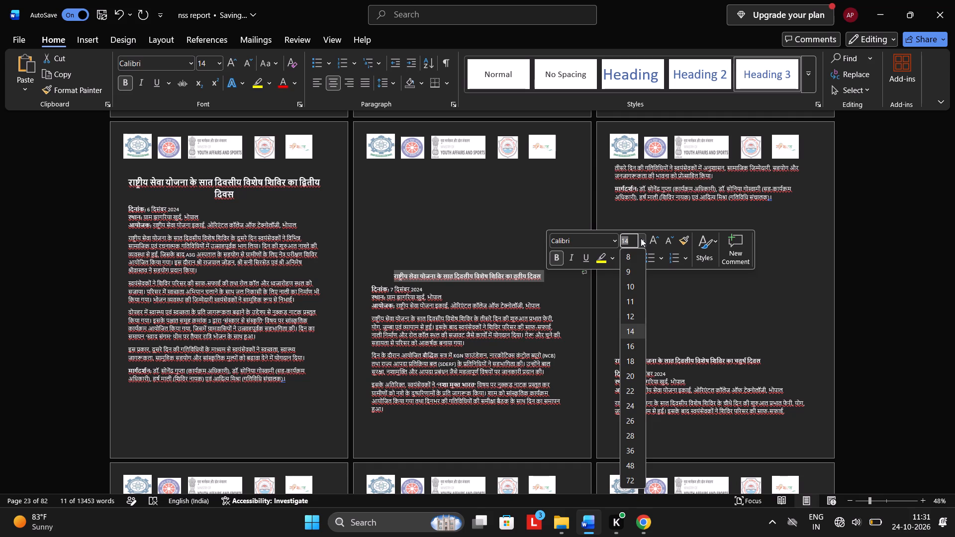
text(20)
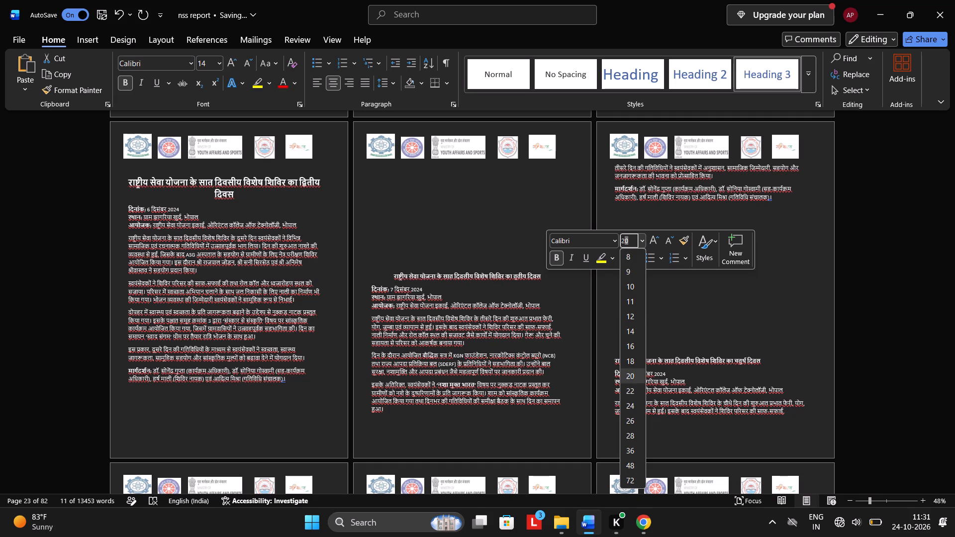
key(Return)
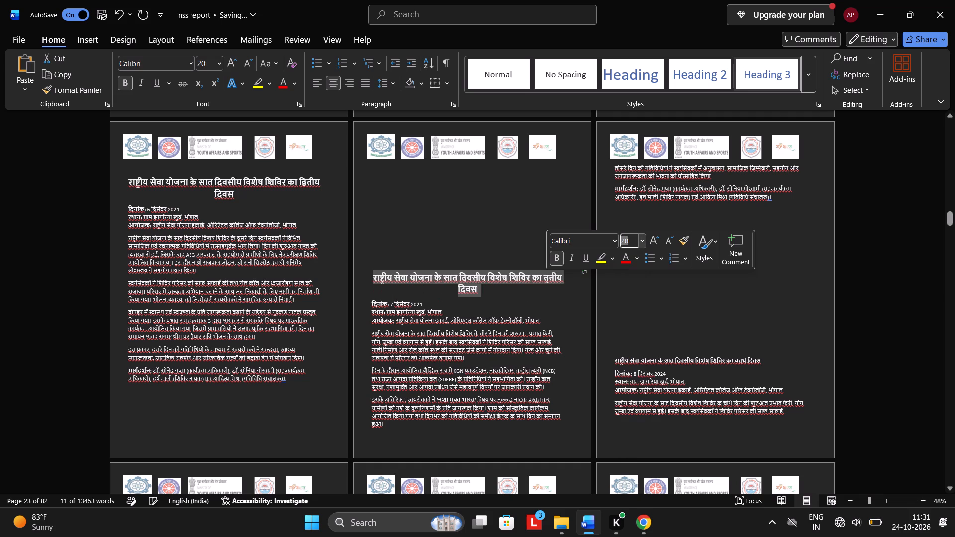
Delete the surplus blank lines above the तृतीय दिवस heading, keeping a small gap below the header logos.
click(436, 253)
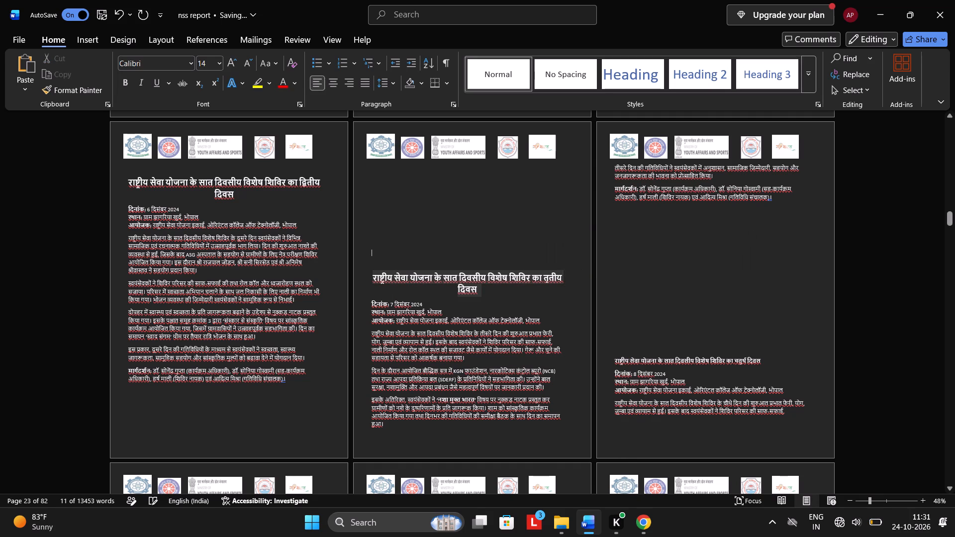
drag(436, 253, 436, 171)
key(BackSpace)
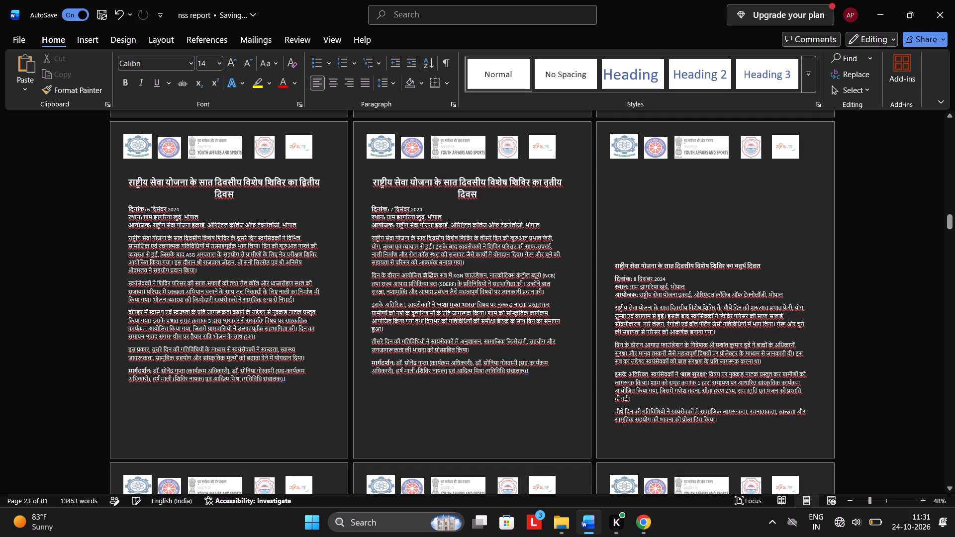
Set the font size of the सात दिवसीय विशेष शिविर का चतुर्थ दिवस heading to 20.
drag(611, 263, 739, 261)
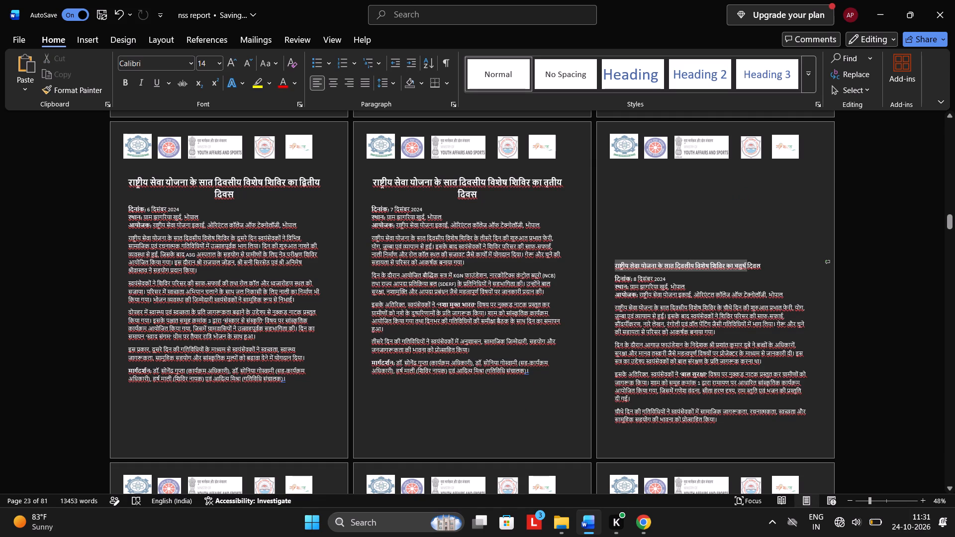
drag(739, 261, 757, 263)
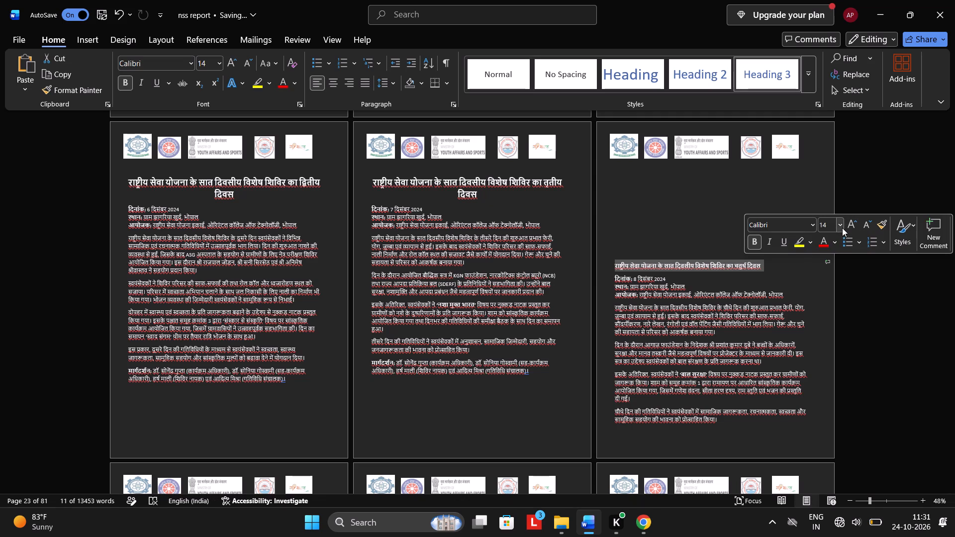
click(838, 226)
text(20)
key(Return)
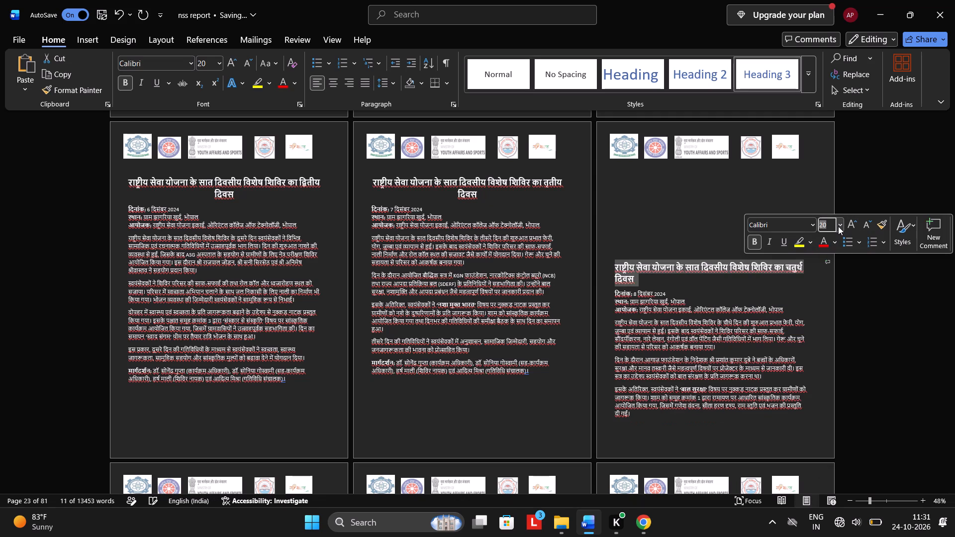
Try to shift the wrapped word दिवस in the चतुर्थ दिवस heading by adding three spaces before it, and select the word.
click(609, 276)
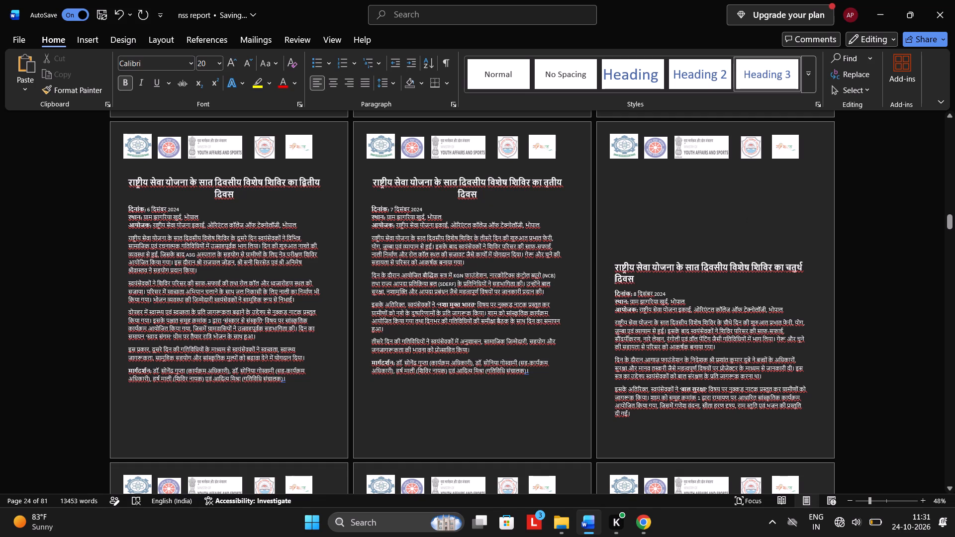
key(space)
key(space)
key(space)
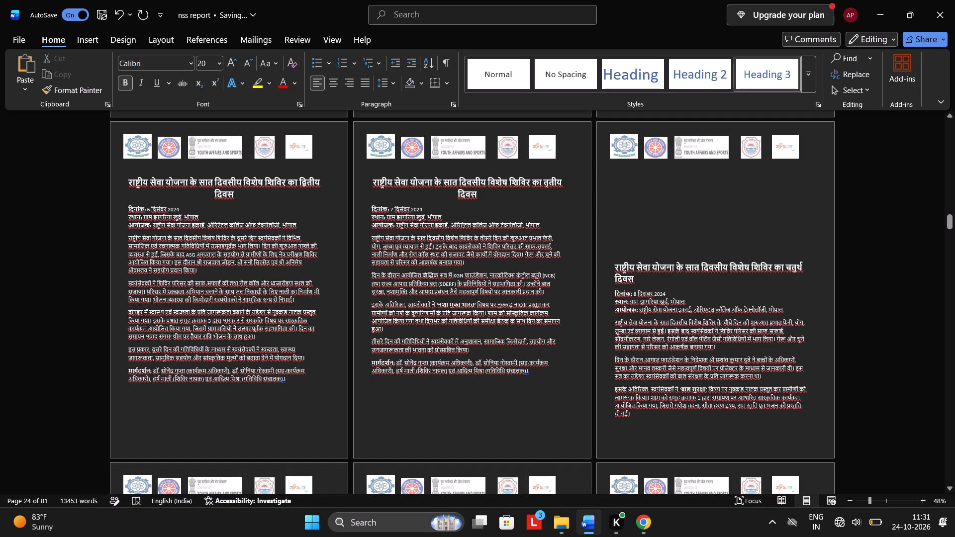
drag(612, 277, 638, 278)
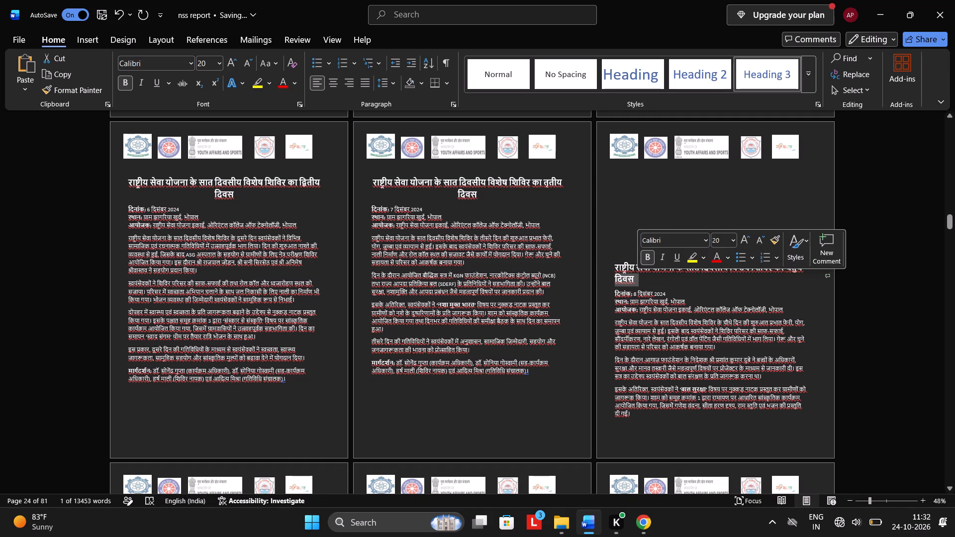
Centre the सात दिवसीय विशेष शिविर का चतुर्थ दिवस heading on the page.
click(658, 219)
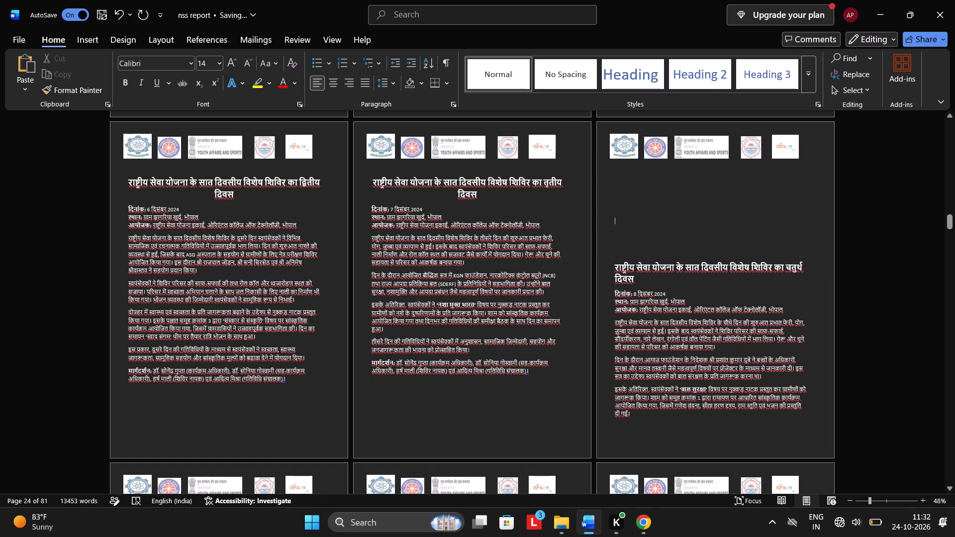
drag(613, 263, 649, 286)
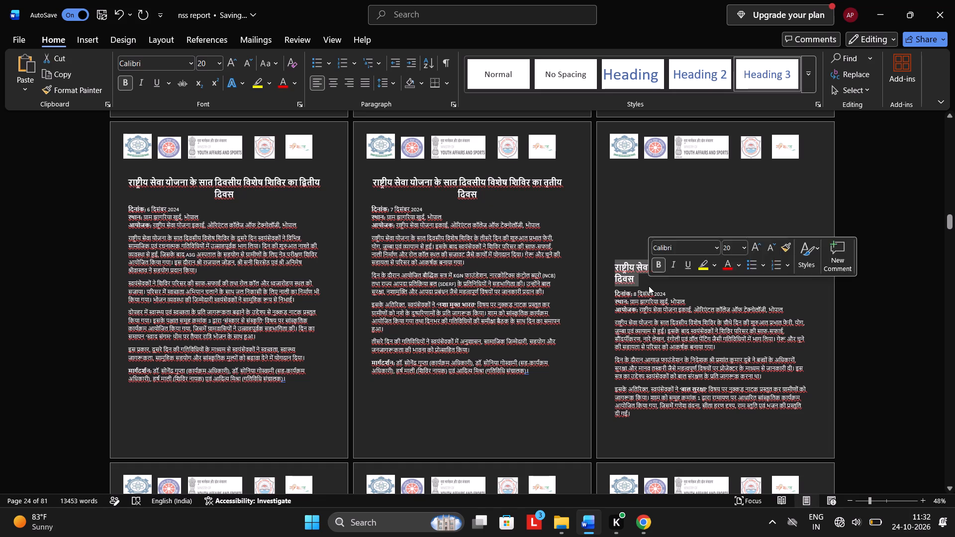
click(334, 77)
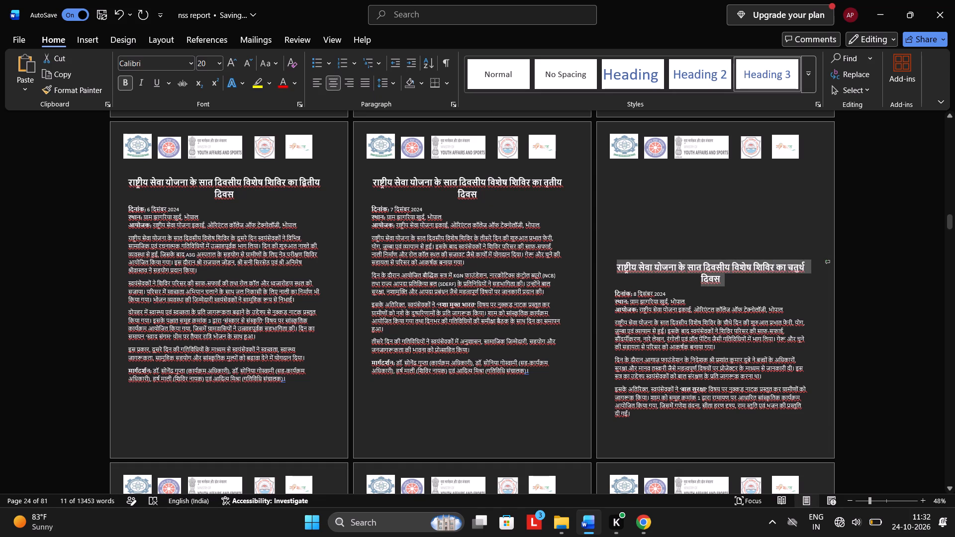
Delete the surplus blank lines above the चतुर्थ दिवस heading, keeping a small gap below the header logos.
click(689, 244)
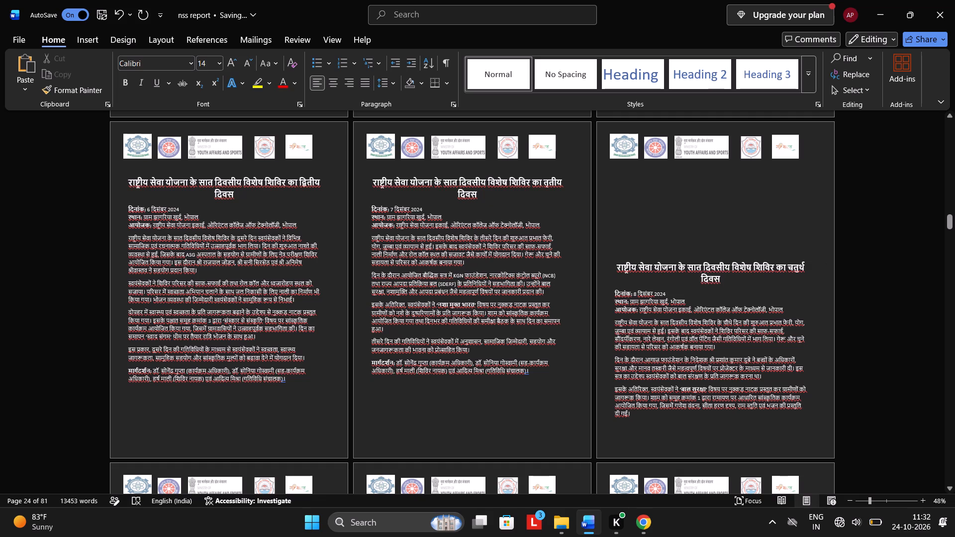
click(692, 253)
drag(692, 253, 689, 244)
drag(689, 244, 649, 160)
key(BackSpace)
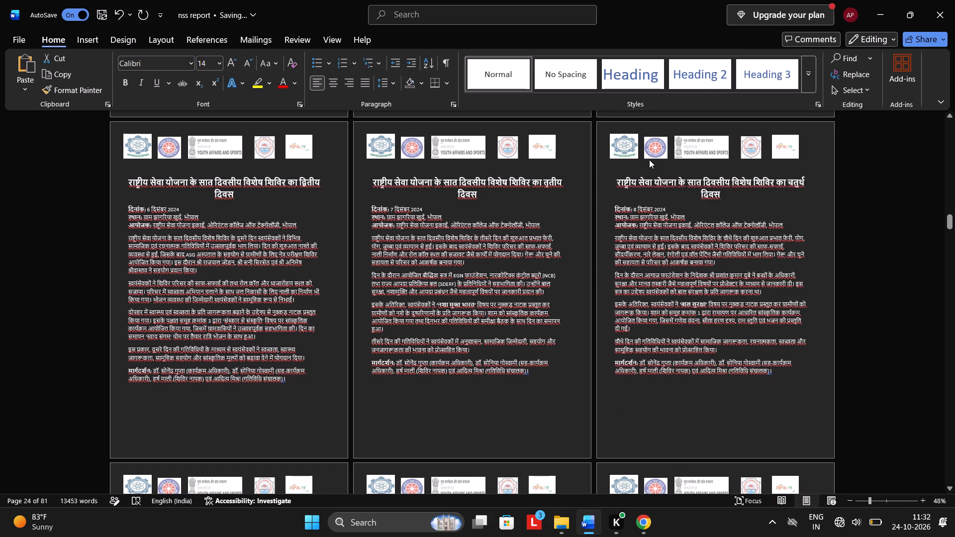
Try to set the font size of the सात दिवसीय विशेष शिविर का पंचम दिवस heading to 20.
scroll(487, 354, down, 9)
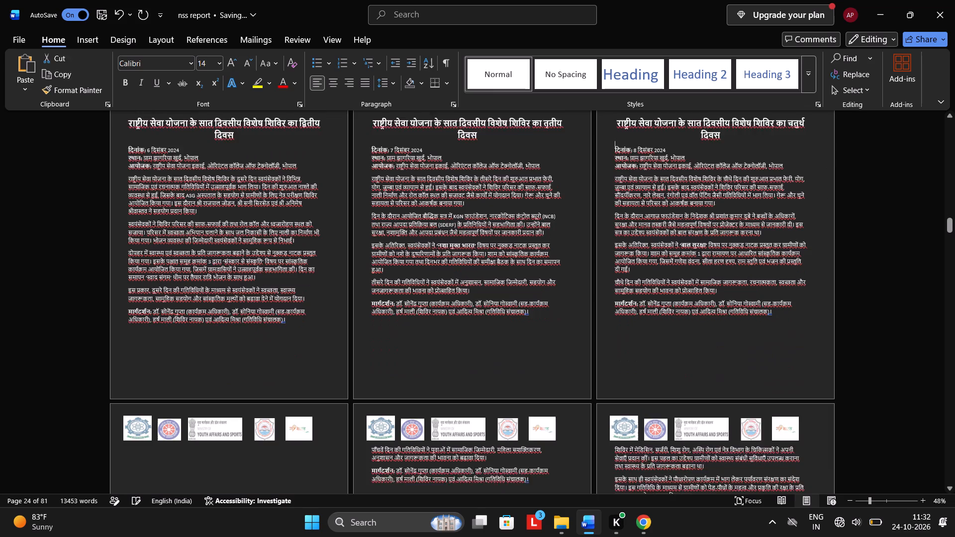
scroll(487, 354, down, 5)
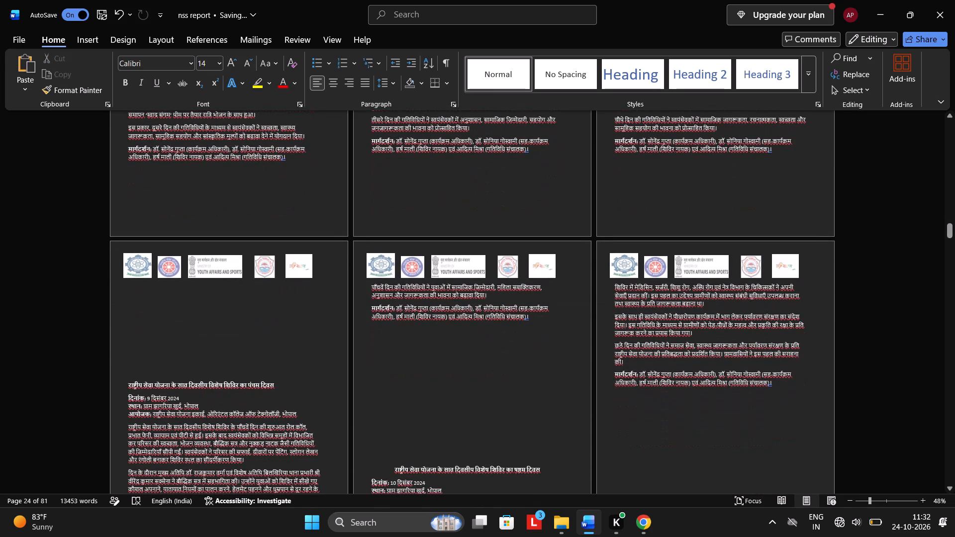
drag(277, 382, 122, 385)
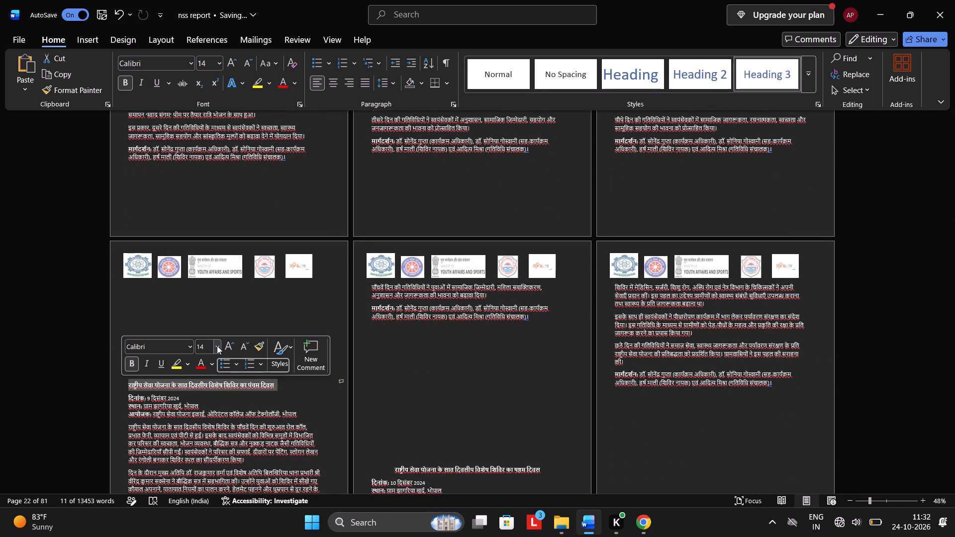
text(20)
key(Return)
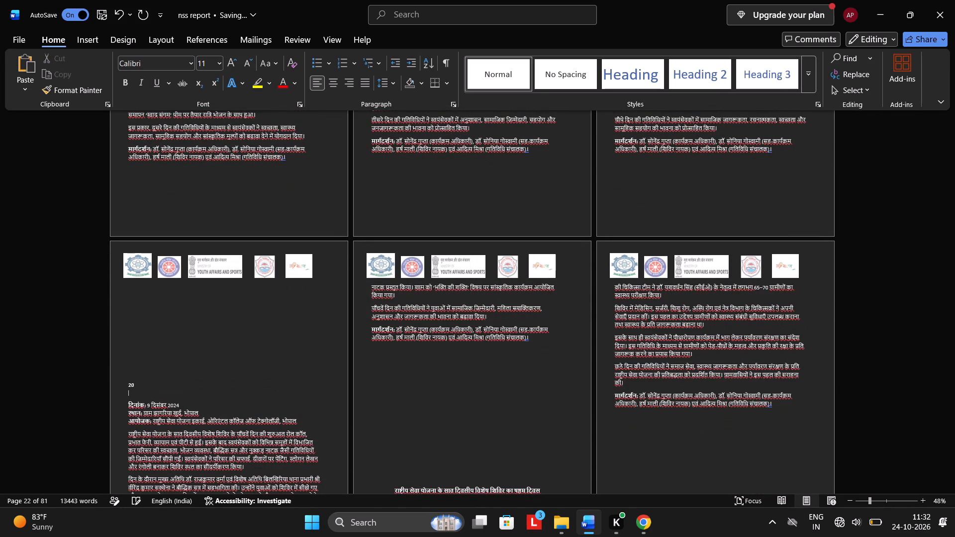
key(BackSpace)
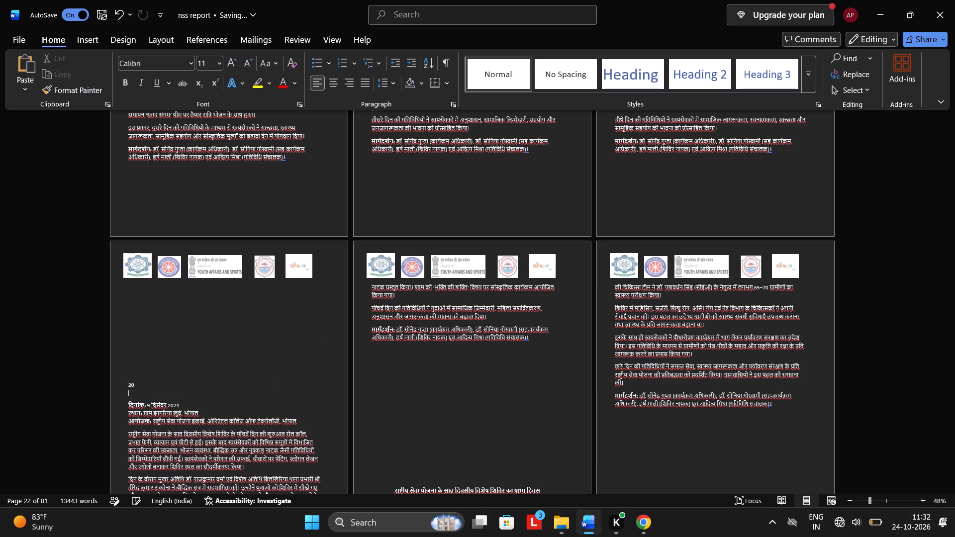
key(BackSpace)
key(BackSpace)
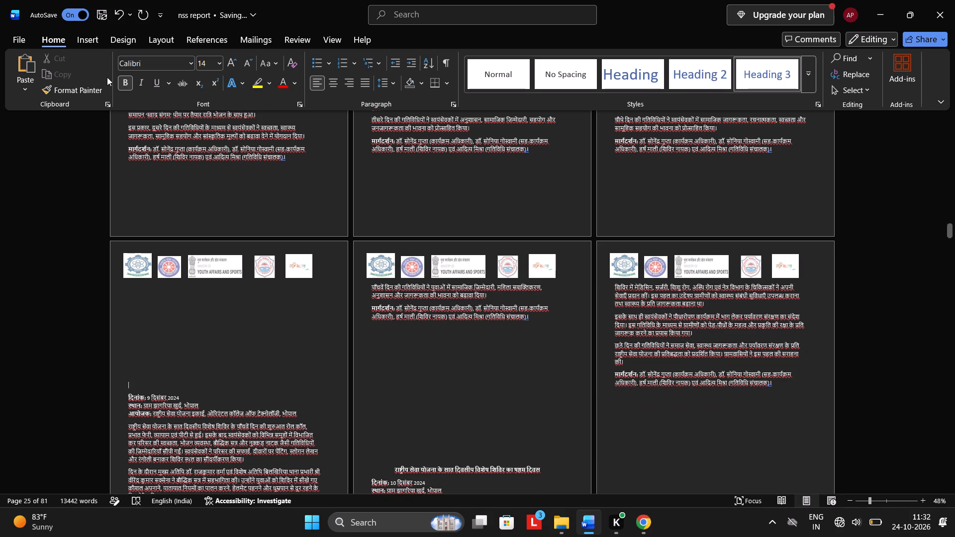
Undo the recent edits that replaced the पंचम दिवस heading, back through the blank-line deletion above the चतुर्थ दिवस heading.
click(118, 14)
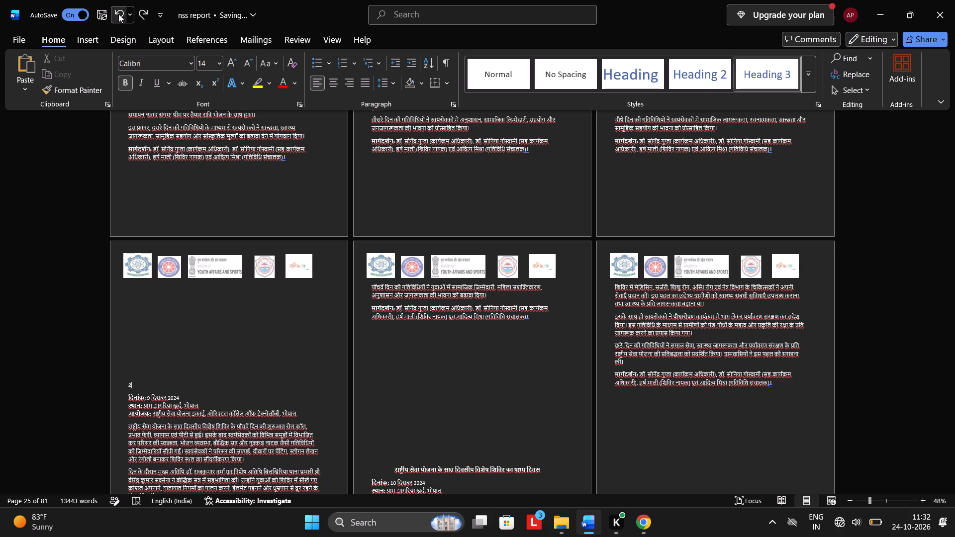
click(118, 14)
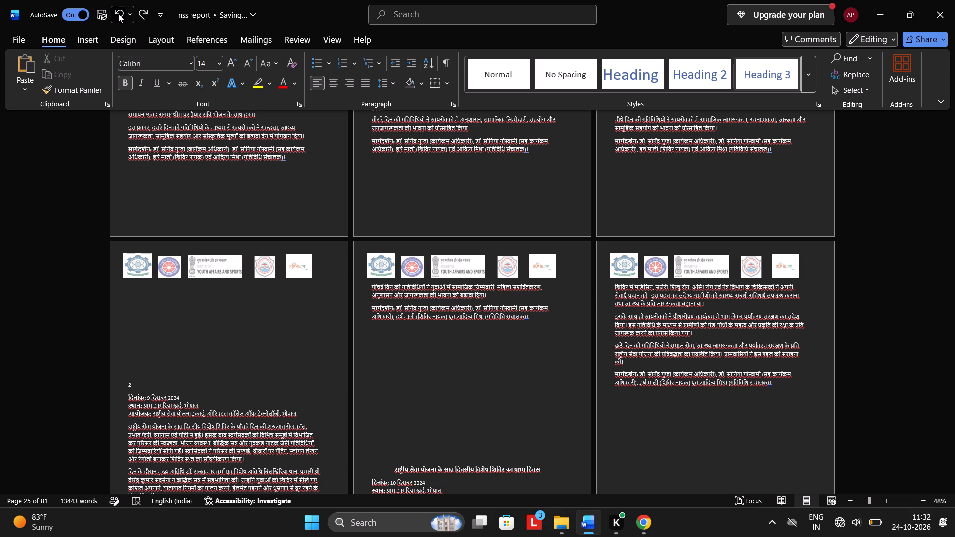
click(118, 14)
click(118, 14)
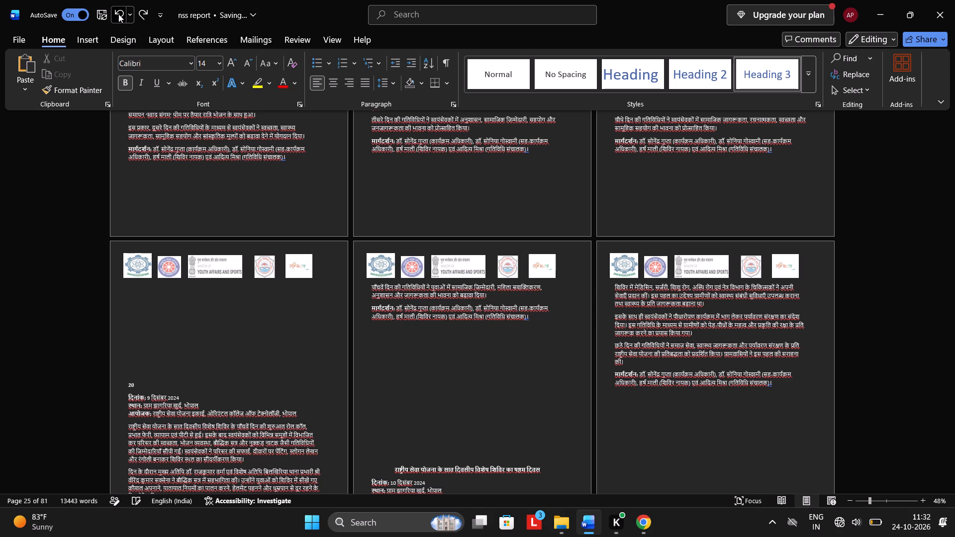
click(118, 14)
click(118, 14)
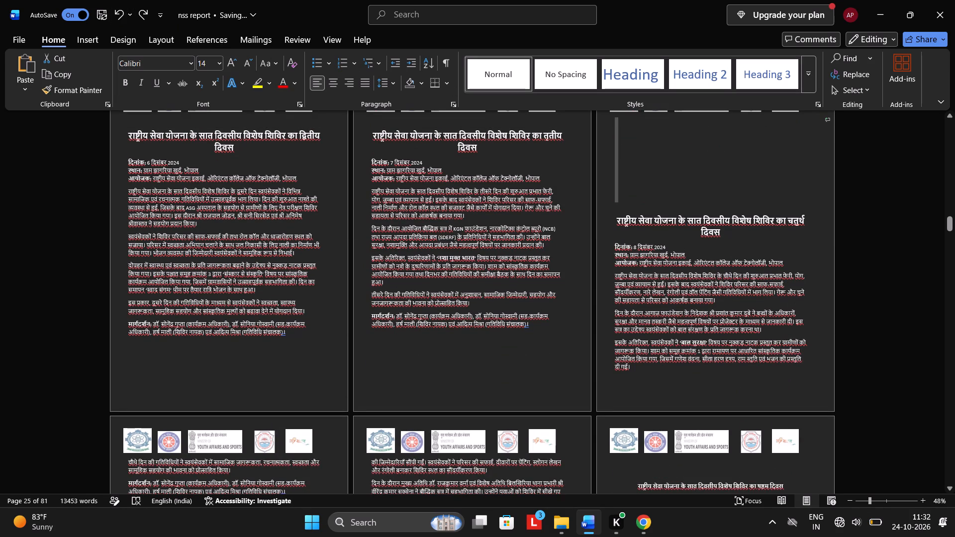
Delete the still-selected blank lines above the चतुर्थ दिवस heading again.
key(BackSpace)
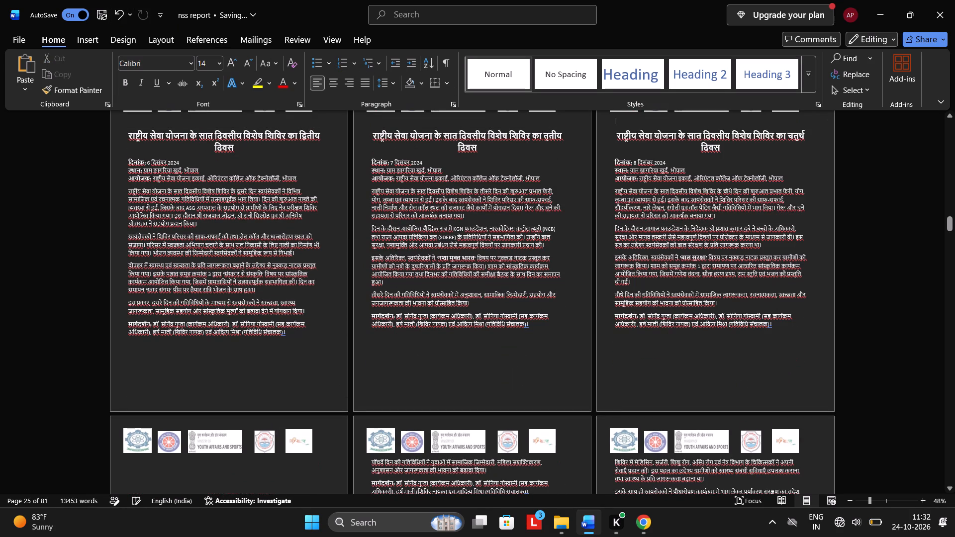
Set the font size of the सात दिवसीय विशेष शिविर का पंचम दिवस heading to 20 and centre it.
scroll(330, 365, down, 4)
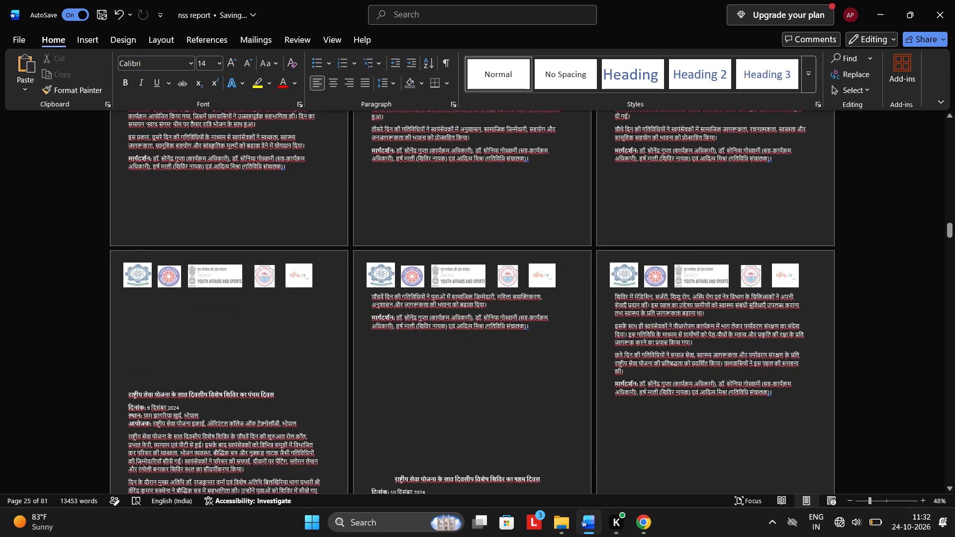
drag(280, 398, 122, 396)
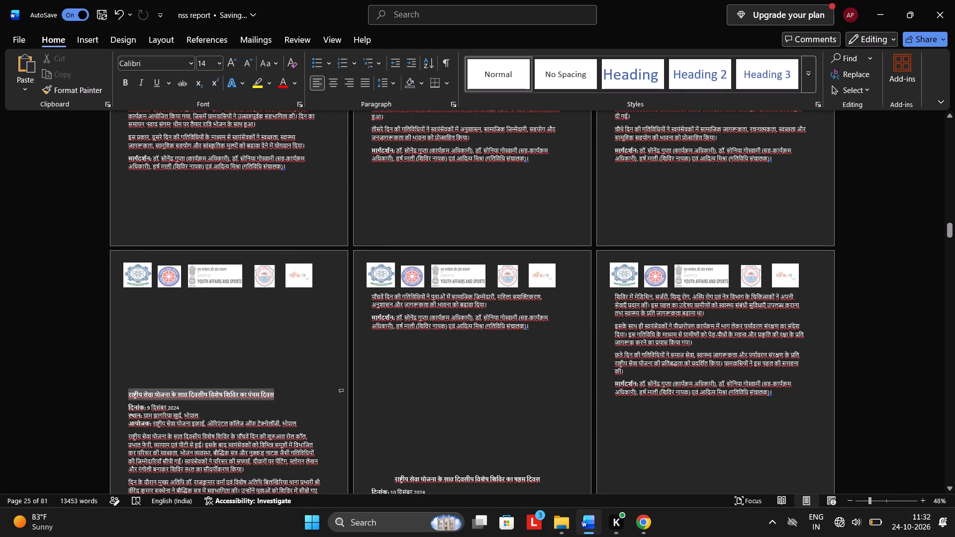
drag(122, 396, 122, 392)
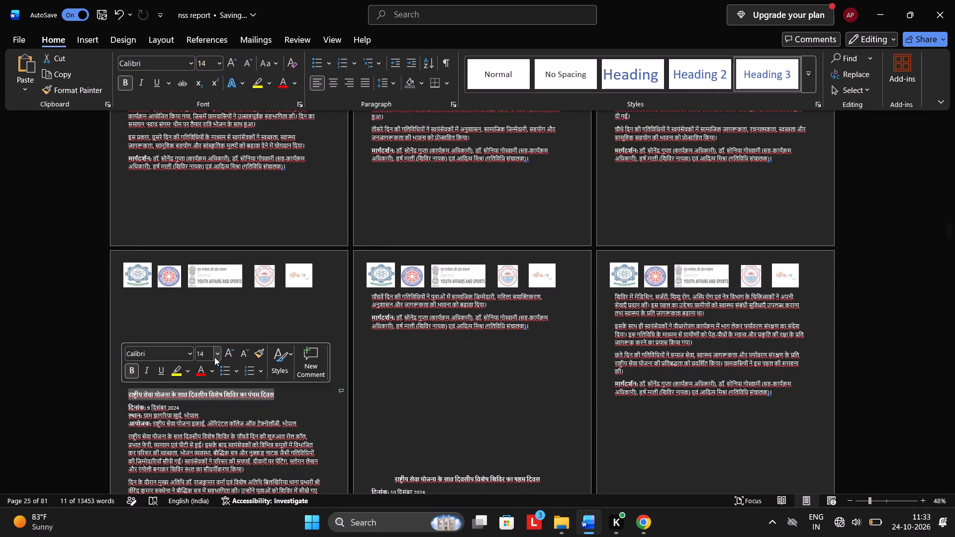
click(214, 357)
text(20)
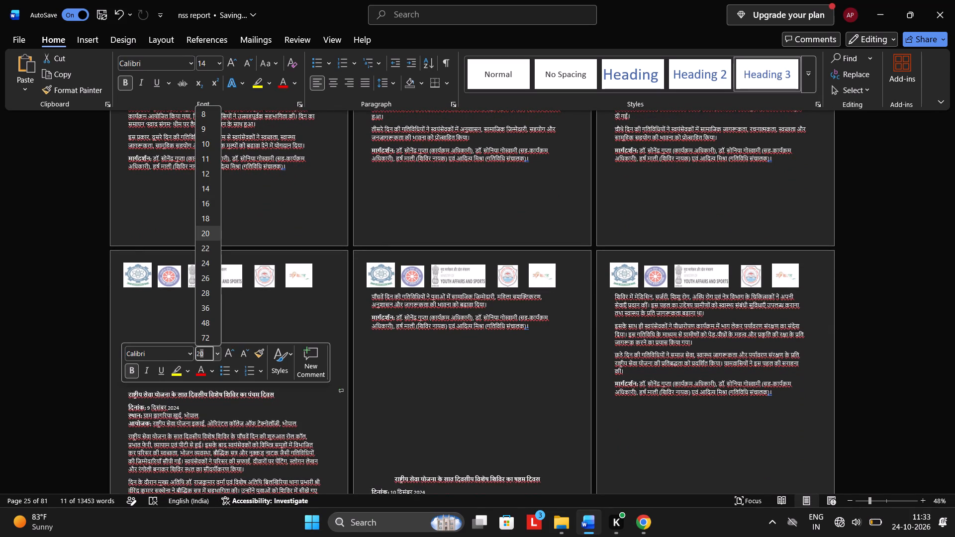
key(Return)
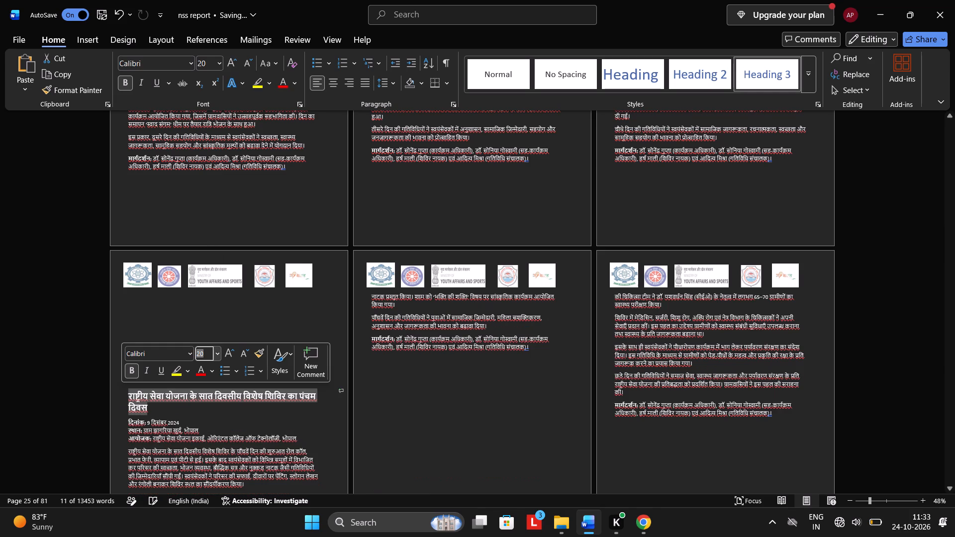
click(331, 78)
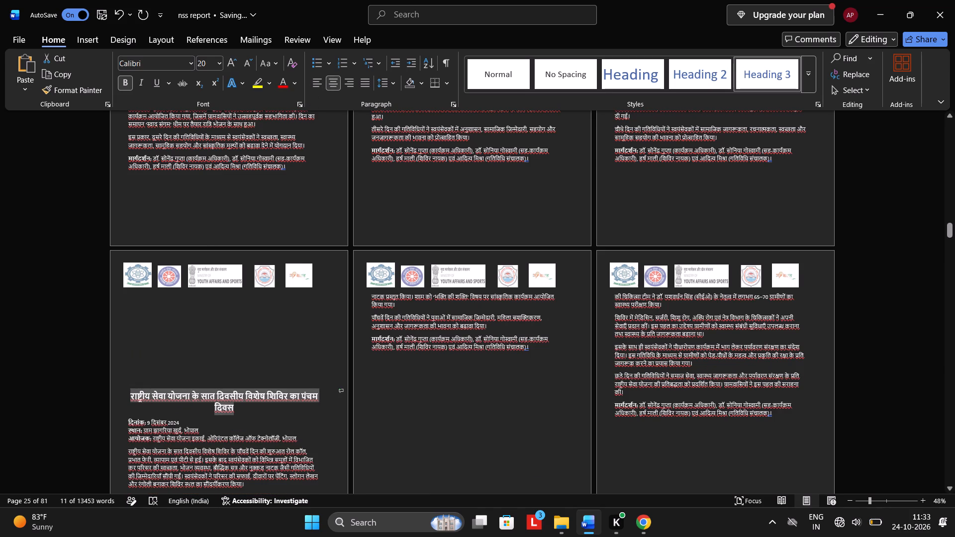
Delete the surplus blank lines above the पंचम दिवस heading, keeping a small gap below the header logos.
drag(151, 374, 153, 296)
key(BackSpace)
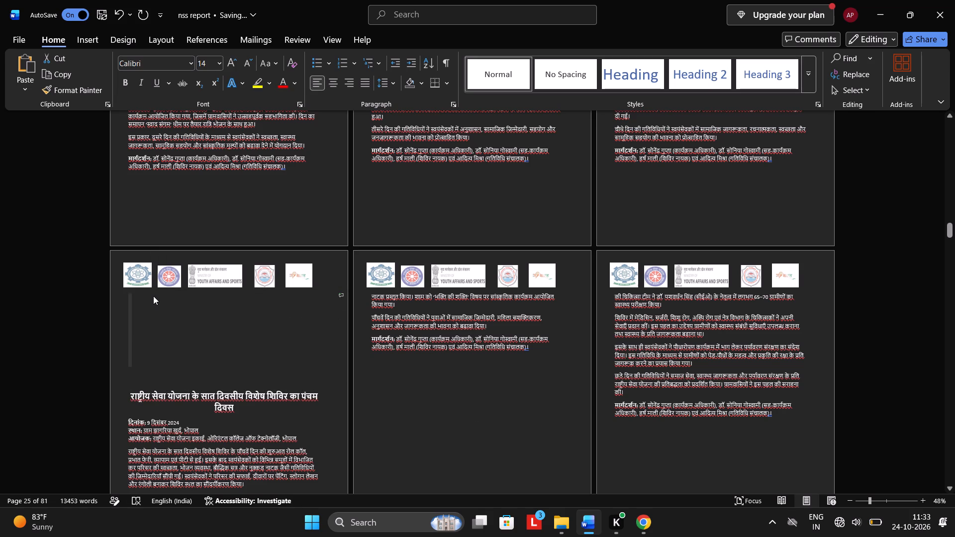
key(BackSpace)
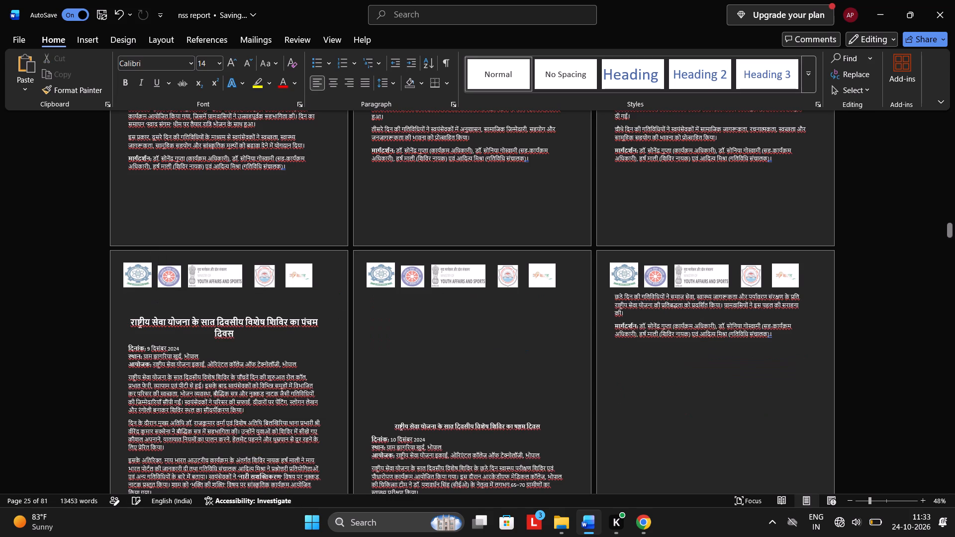
Set the font size of the सात दिवसीय विशेष शिविर का षष्ठम दिवस heading to 20.
scroll(153, 296, down, 1)
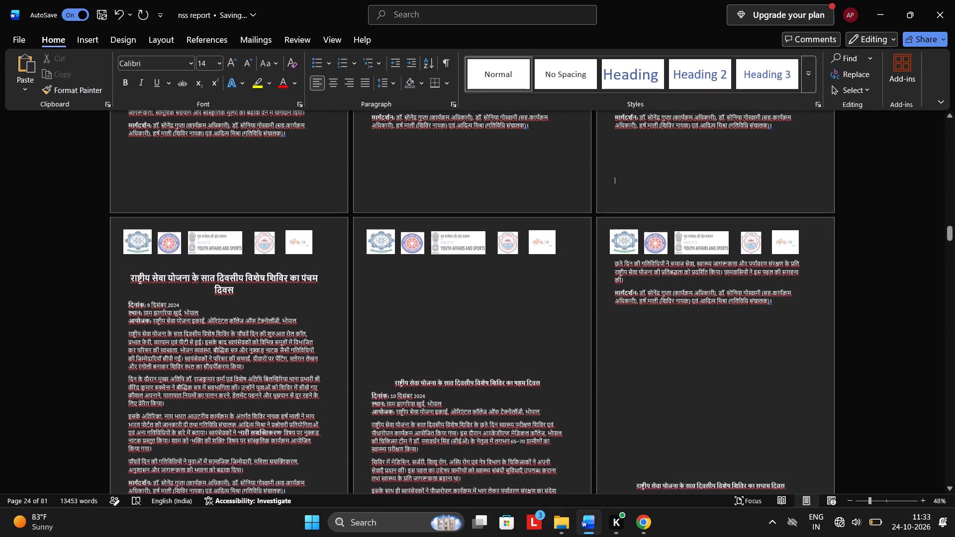
scroll(153, 296, down, 1)
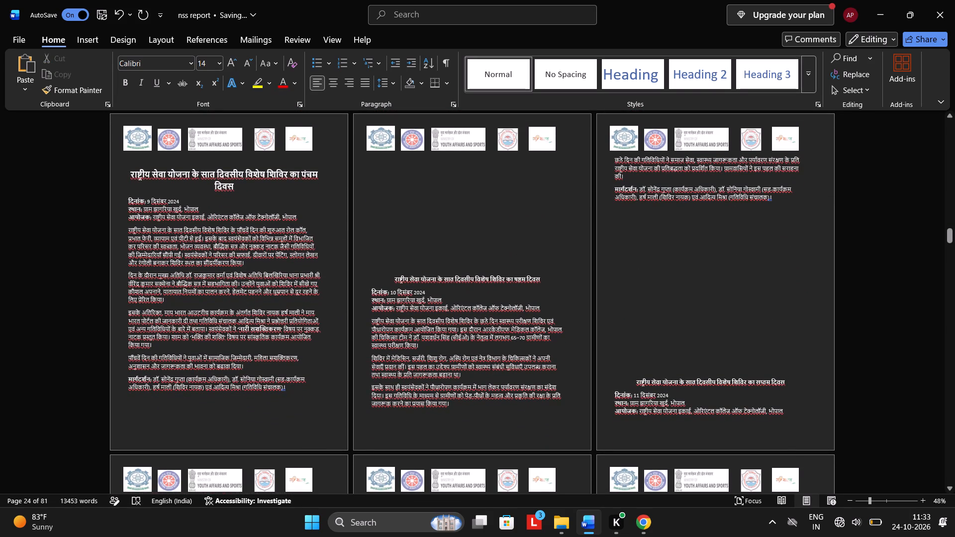
drag(390, 277, 544, 275)
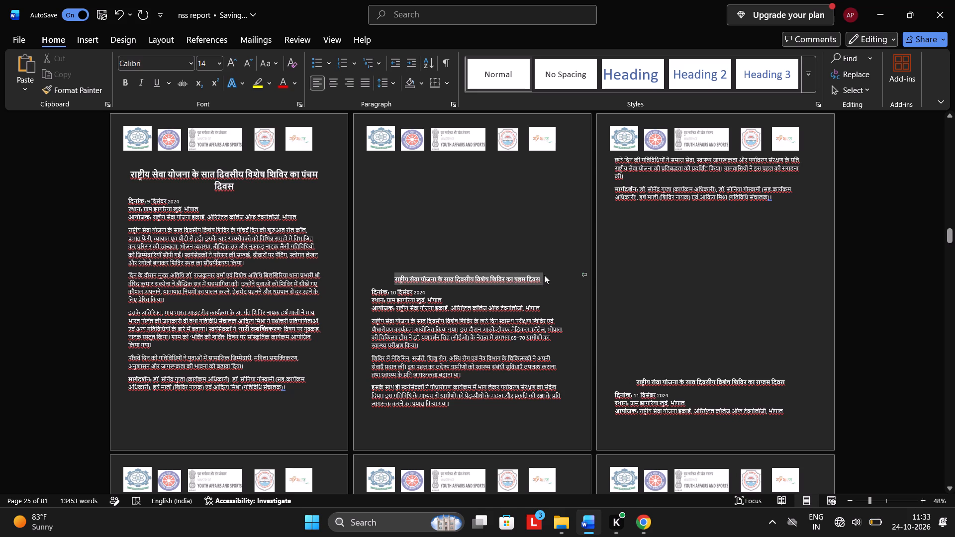
drag(544, 275, 544, 275)
click(638, 239)
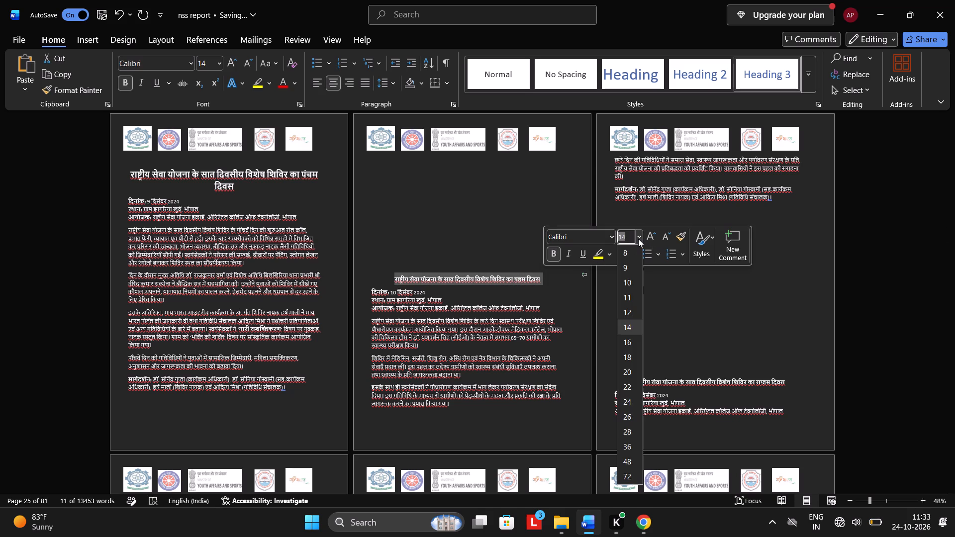
click(630, 371)
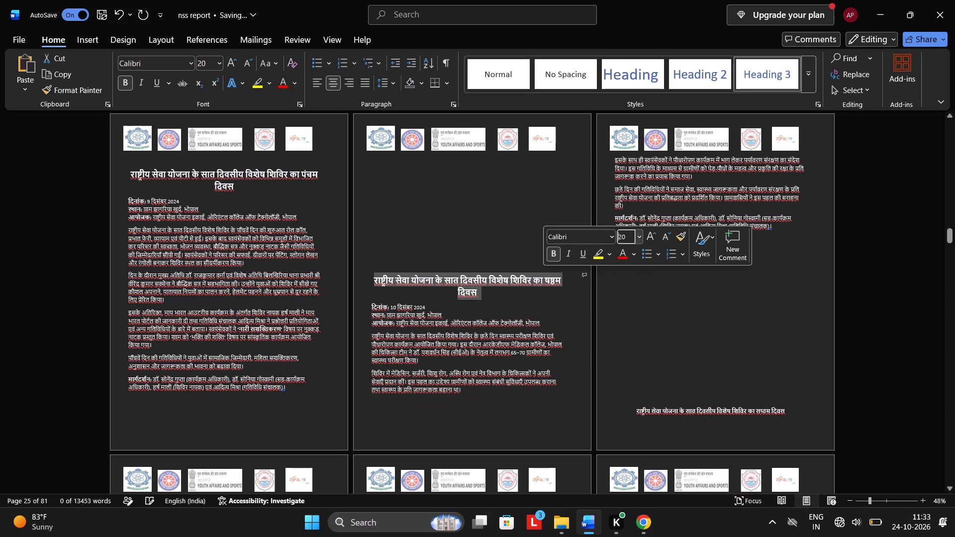
Delete the surplus blank lines above the षष्ठम दिवस heading so it lines up with the पंचम दिवस heading.
click(465, 260)
drag(465, 260, 461, 179)
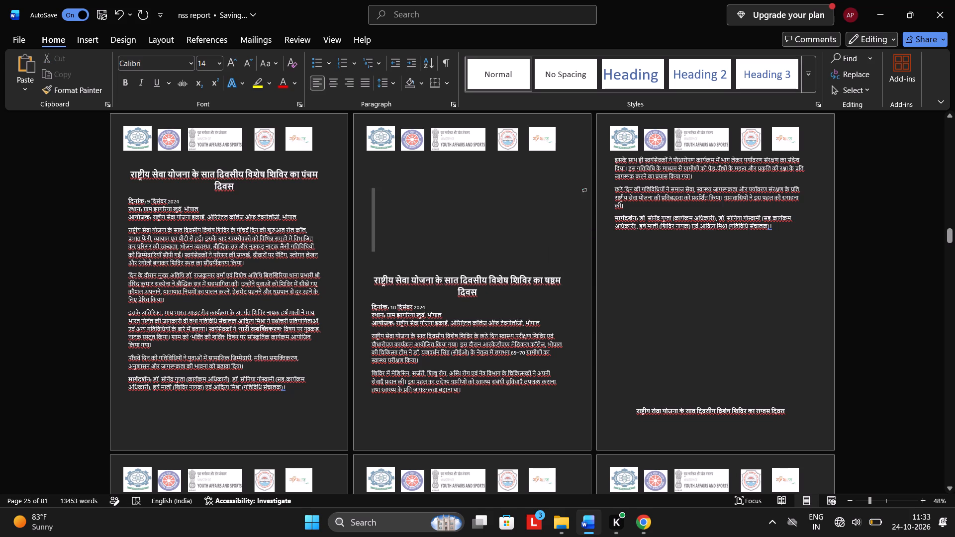
drag(461, 179, 458, 161)
key(BackSpace)
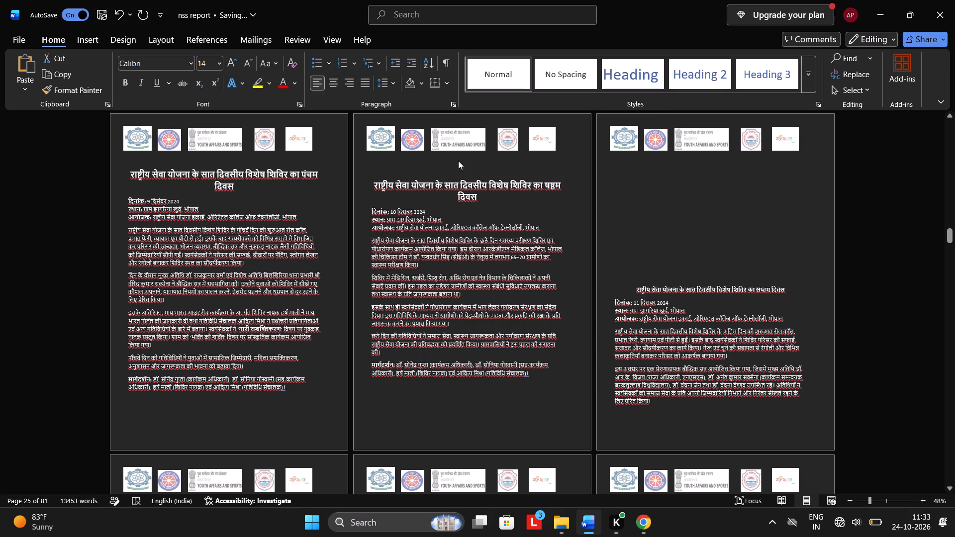
click(458, 161)
click(458, 161)
key(BackSpace)
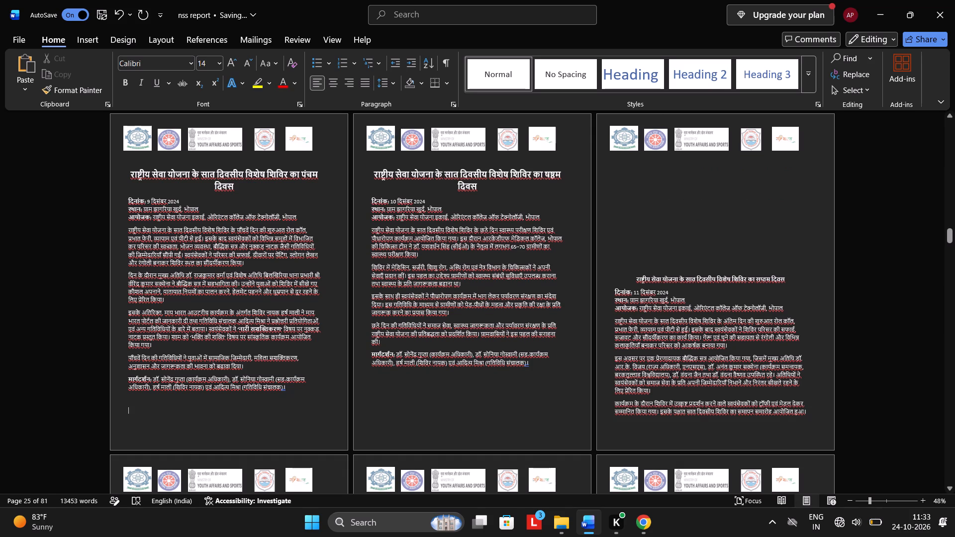
Set the font size of the सात दिवसीय विशेष शिविर का सप्तम दिवस heading to 20.
drag(633, 278, 787, 276)
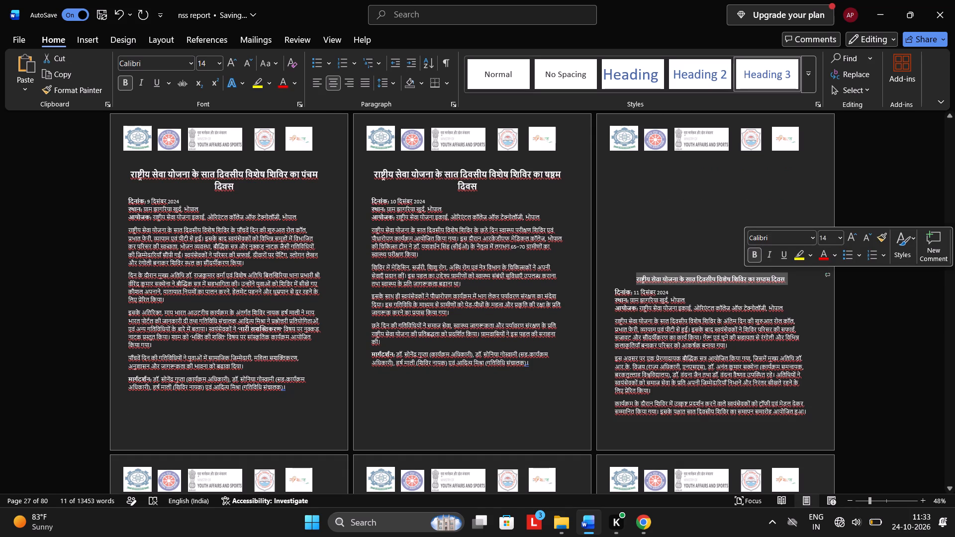
click(837, 238)
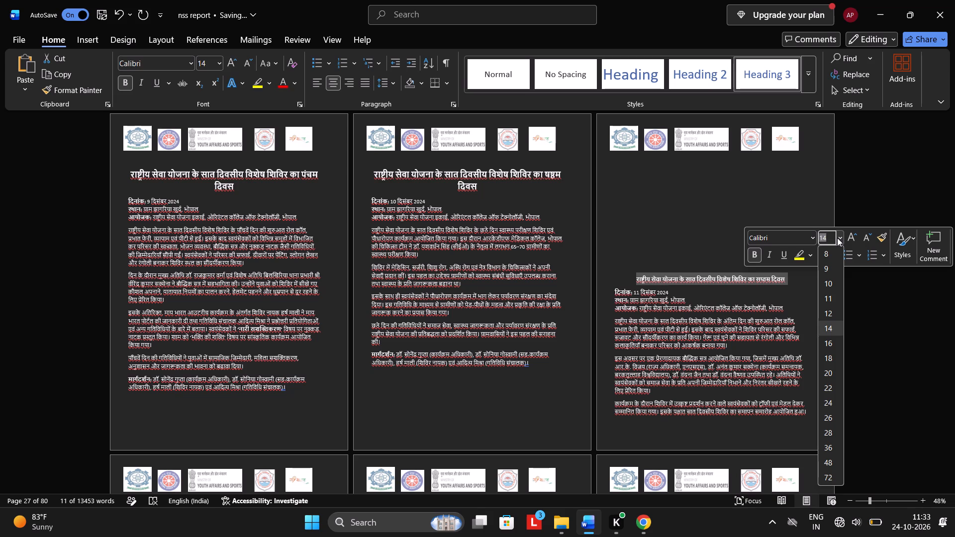
text(20)
key(Return)
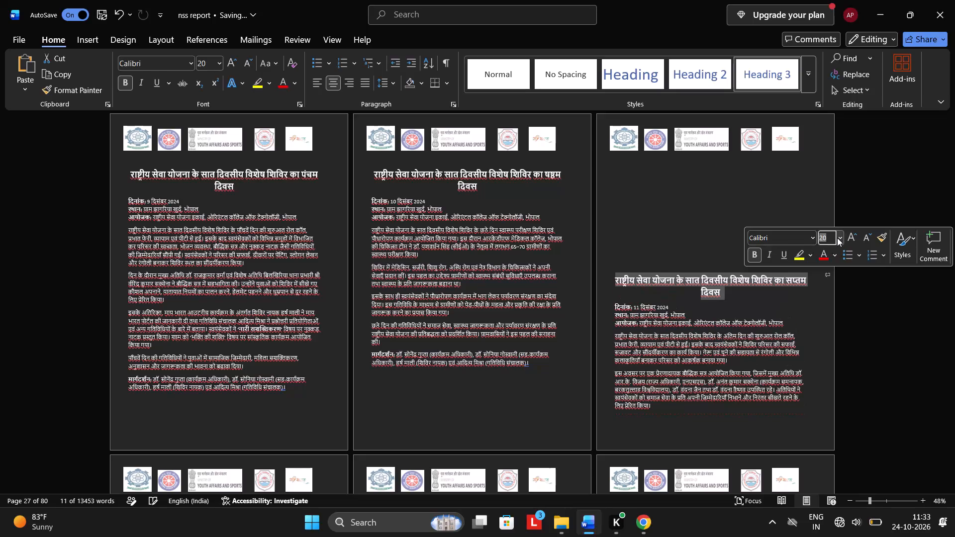
Delete the surplus blank lines above the सप्तम दिवस heading so it lines up with the षष्ठम दिवस heading.
click(687, 264)
drag(687, 264, 671, 148)
key(BackSpace)
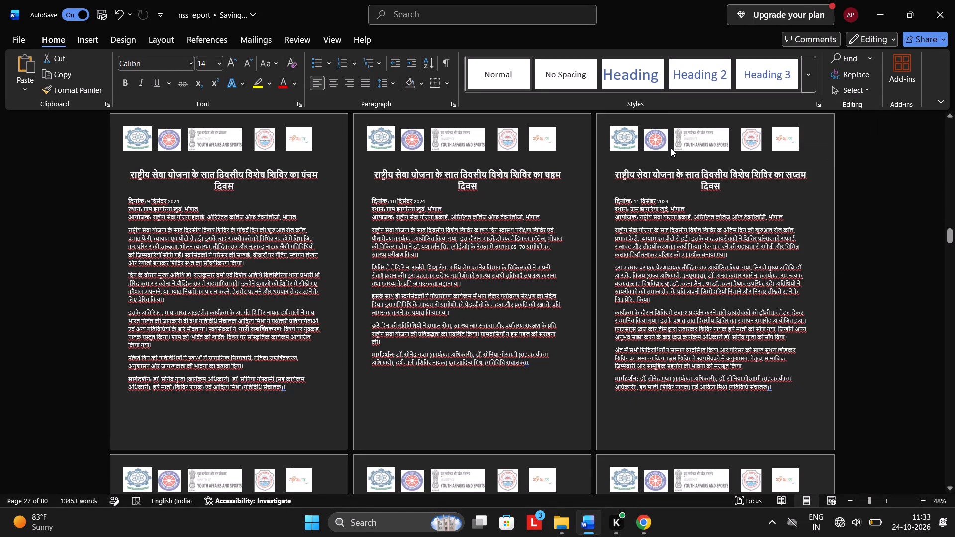
Delete the surplus blank lines above the युवा संवाद कार्यक्रम heading, keeping a small gap below the header logos.
scroll(478, 323, down, 3)
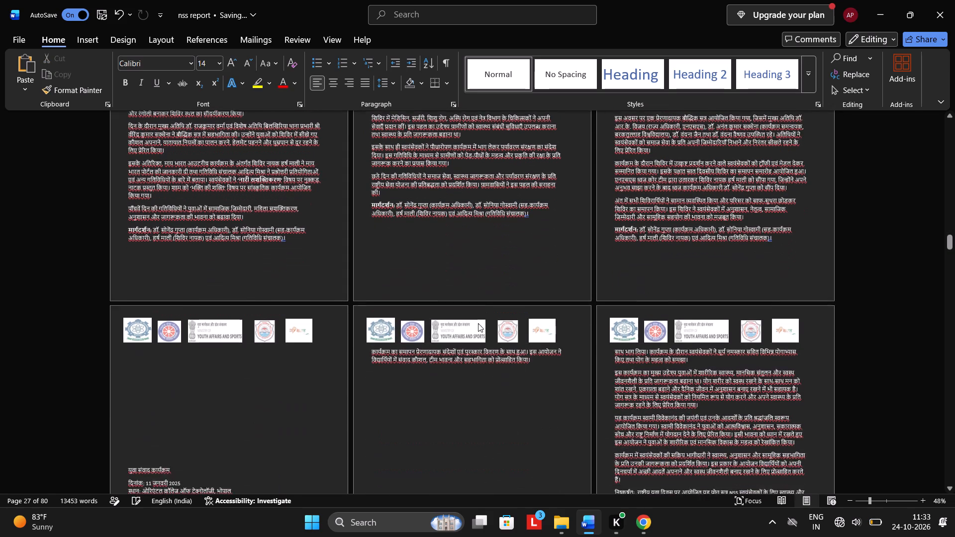
scroll(478, 323, down, 2)
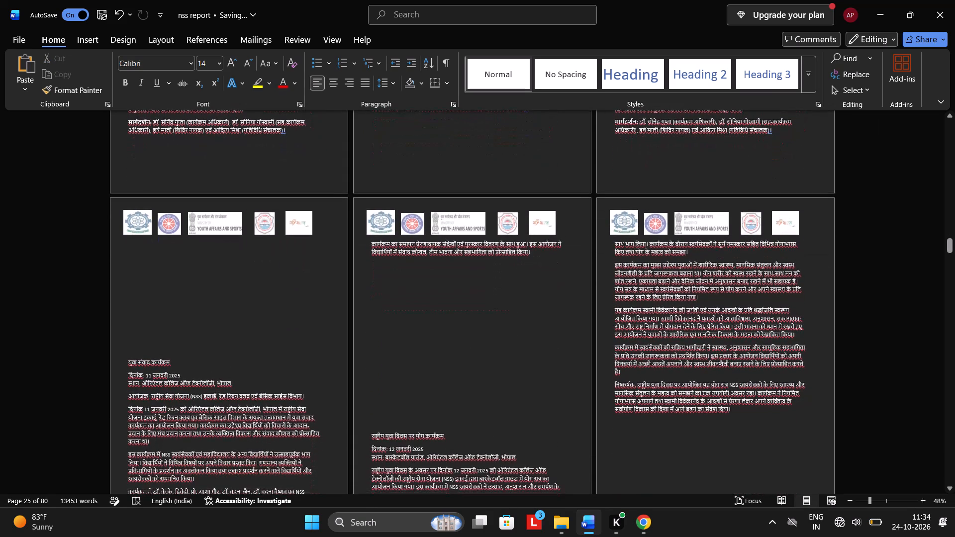
drag(139, 347, 145, 243)
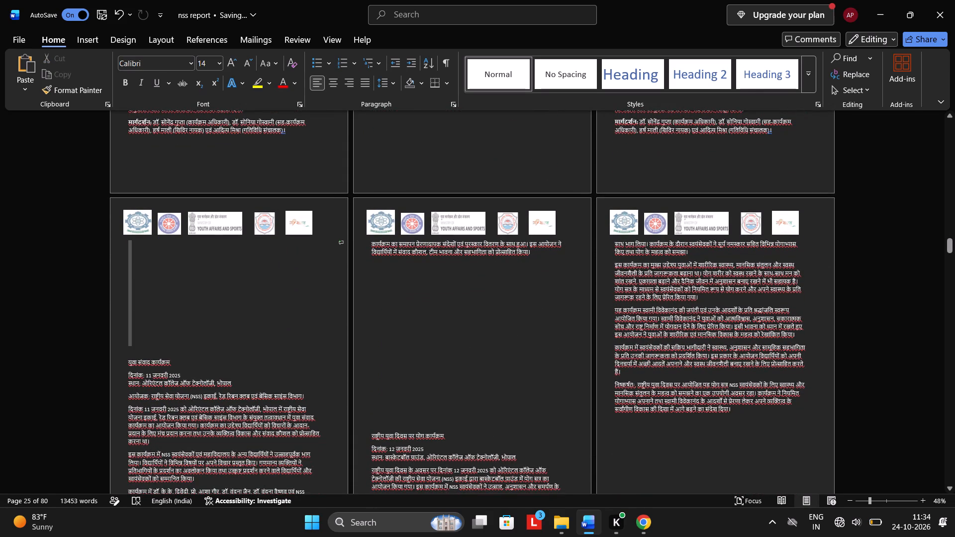
drag(145, 243, 146, 234)
key(BackSpace)
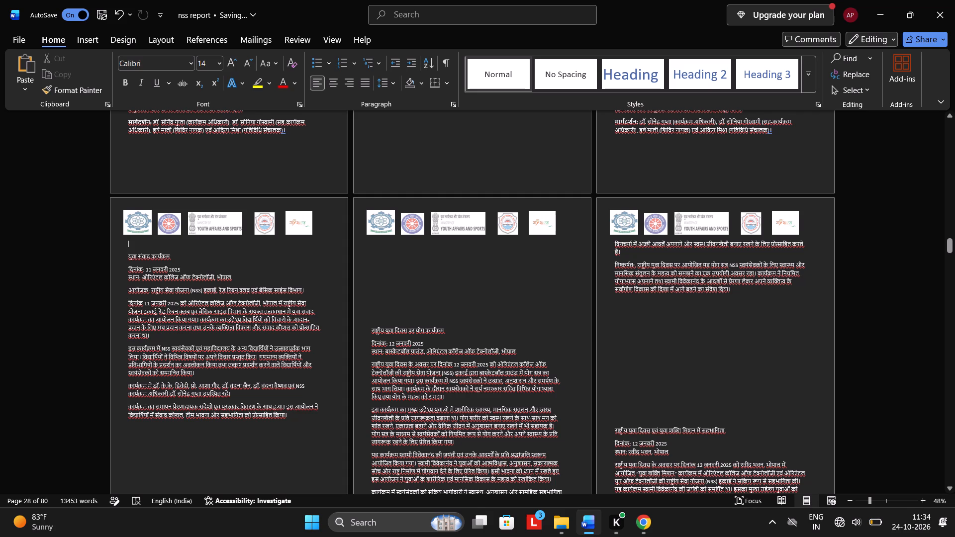
Set the font size of the राष्ट्रीय युवा दिवस पर योग कार्यक्रम heading to 20 and centre it.
drag(368, 331, 448, 327)
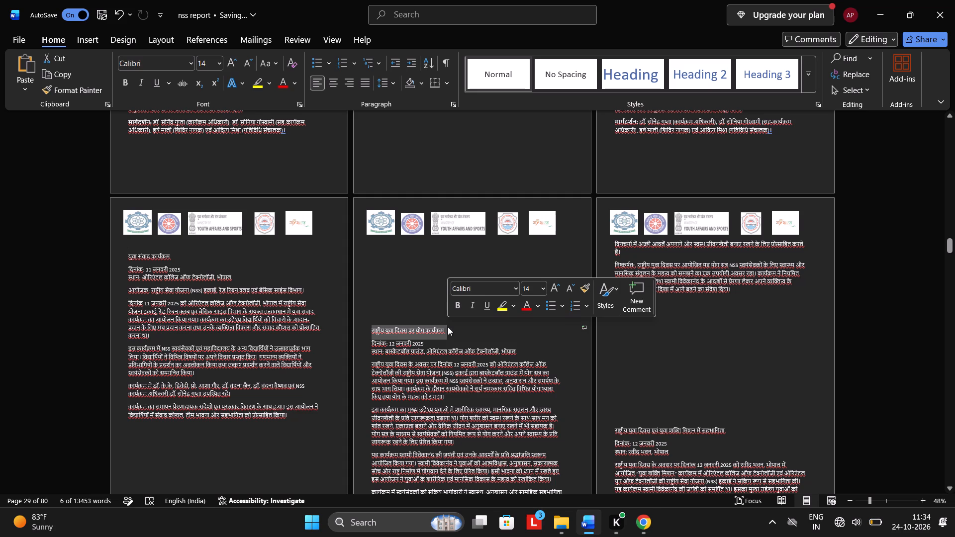
click(542, 286)
click(535, 165)
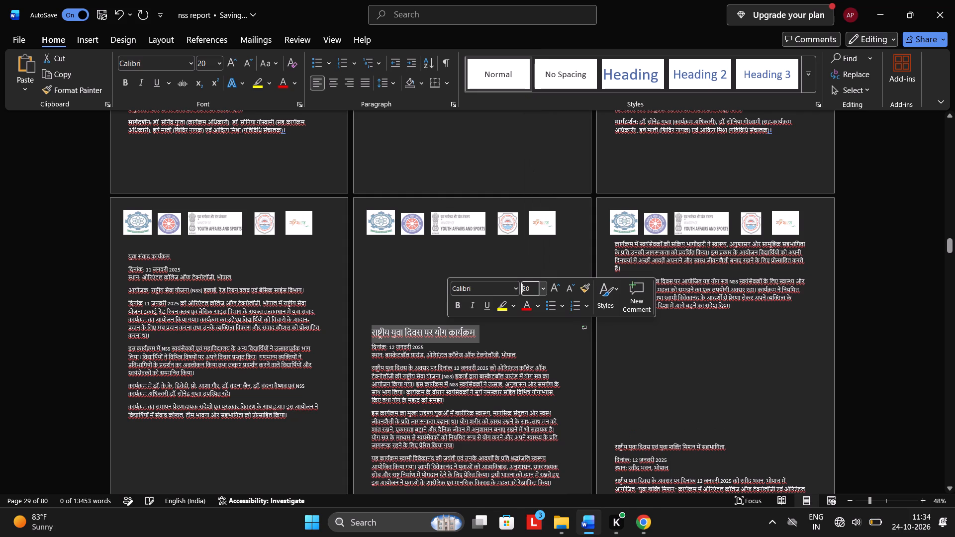
click(333, 85)
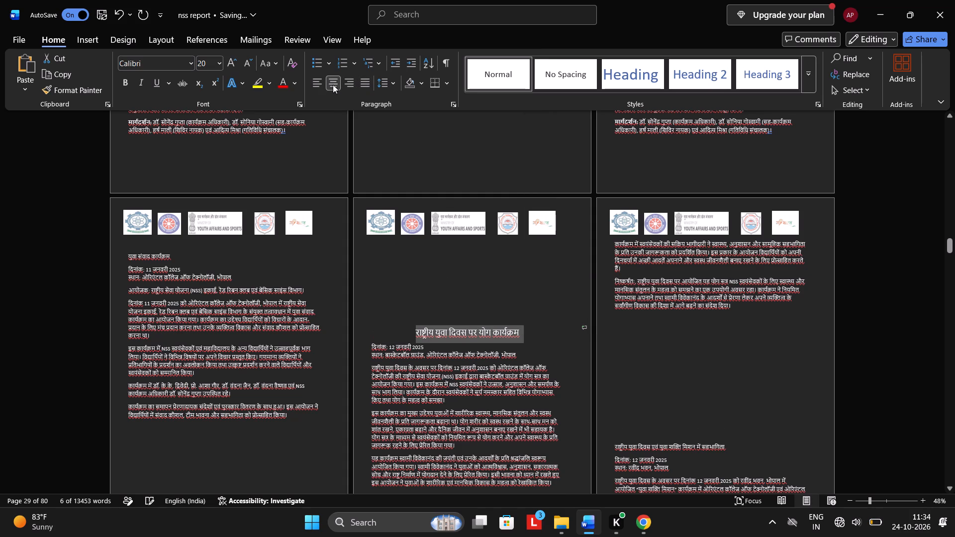
Set the font size of the युवा संवाद कार्यक्रम heading to 20 and centre it.
drag(126, 255, 180, 250)
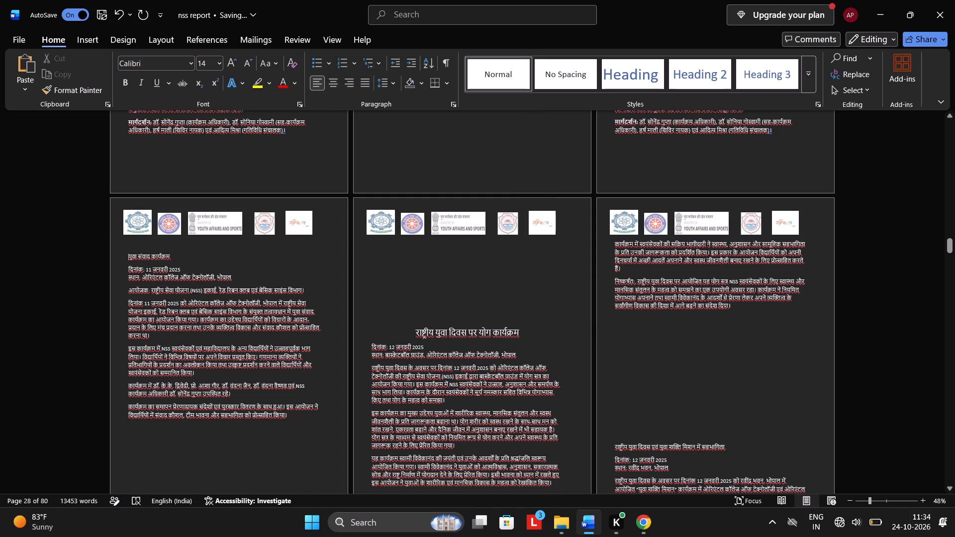
drag(170, 259, 125, 254)
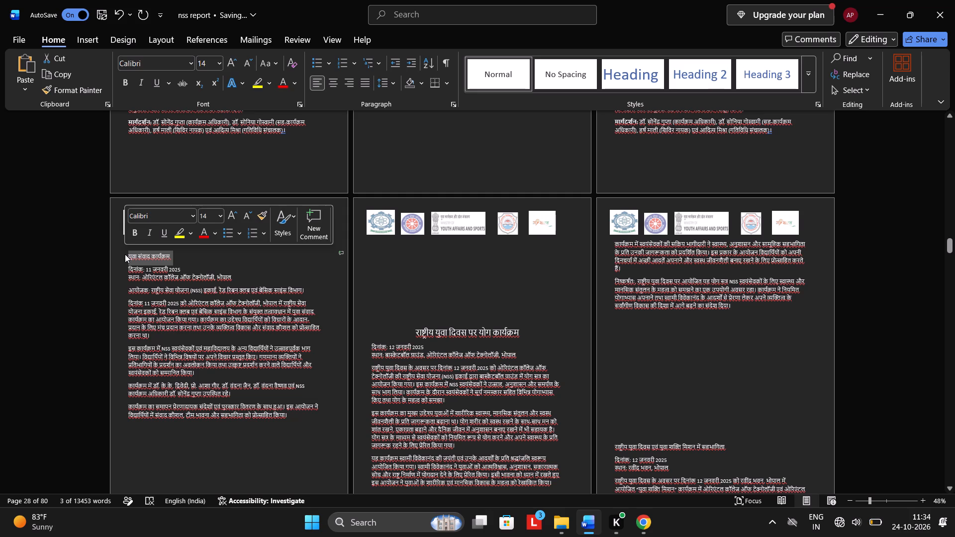
click(218, 215)
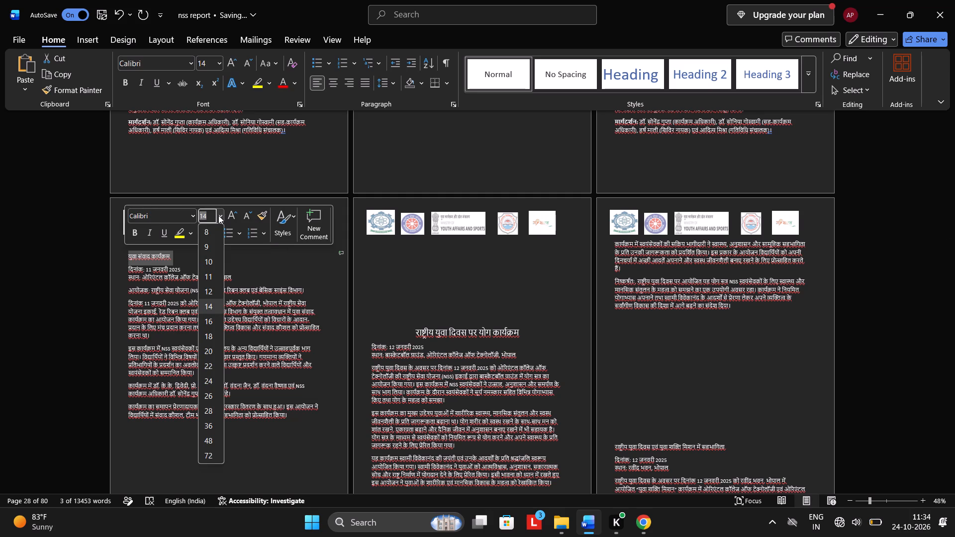
click(209, 350)
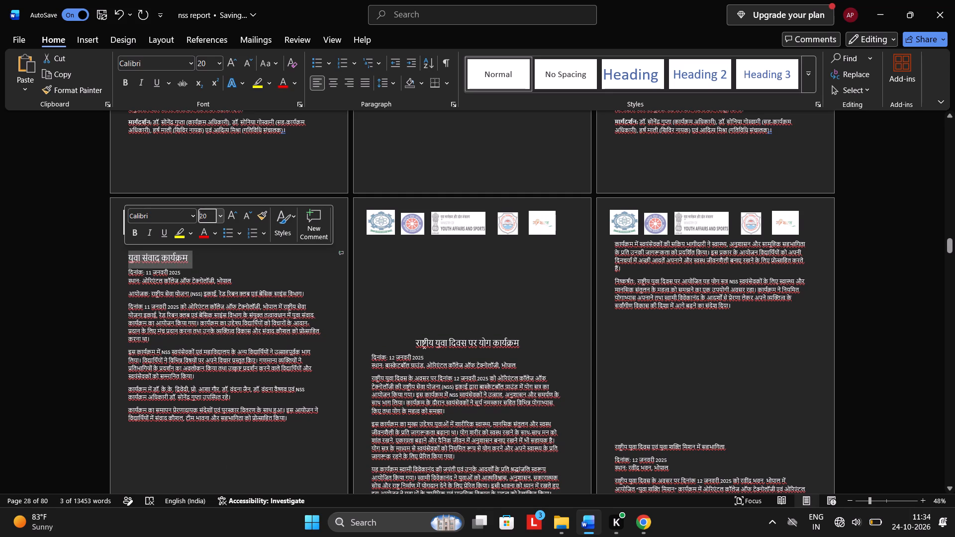
click(334, 83)
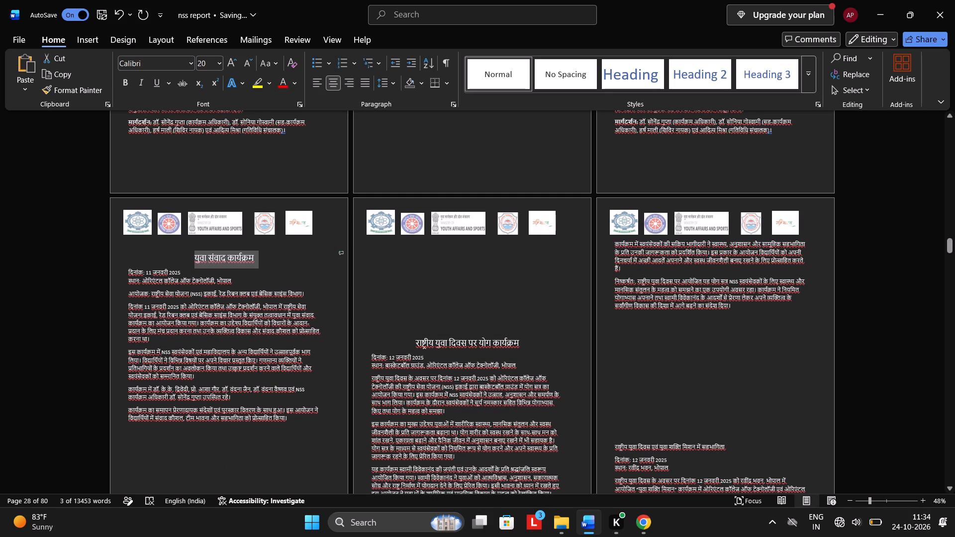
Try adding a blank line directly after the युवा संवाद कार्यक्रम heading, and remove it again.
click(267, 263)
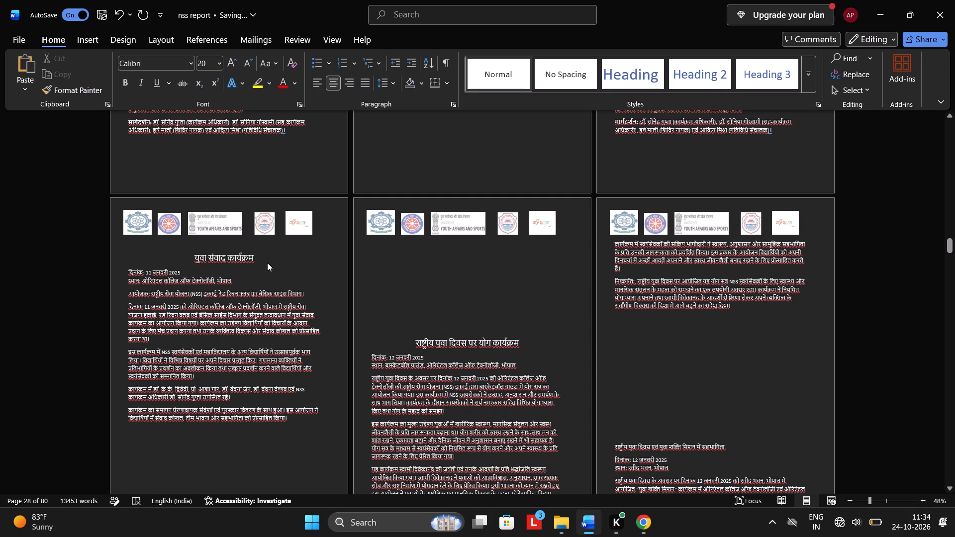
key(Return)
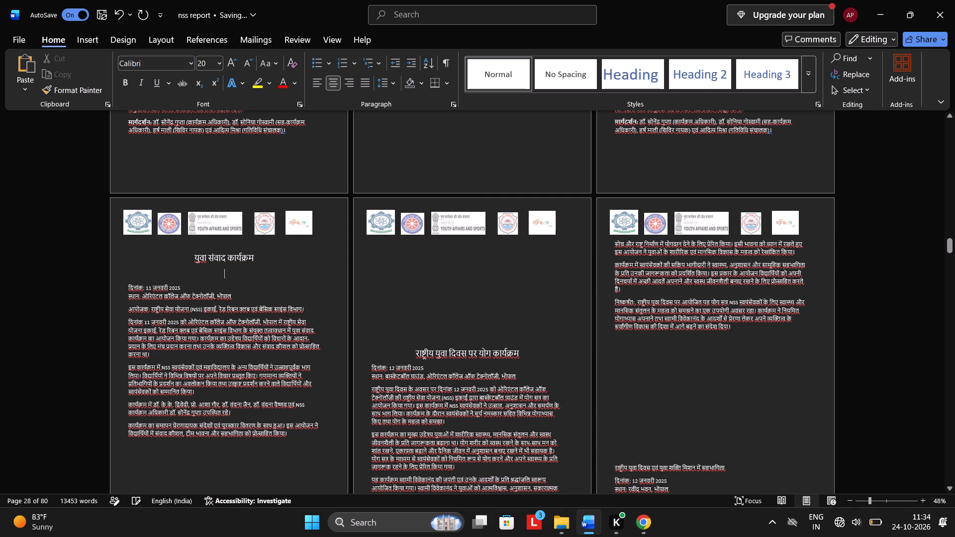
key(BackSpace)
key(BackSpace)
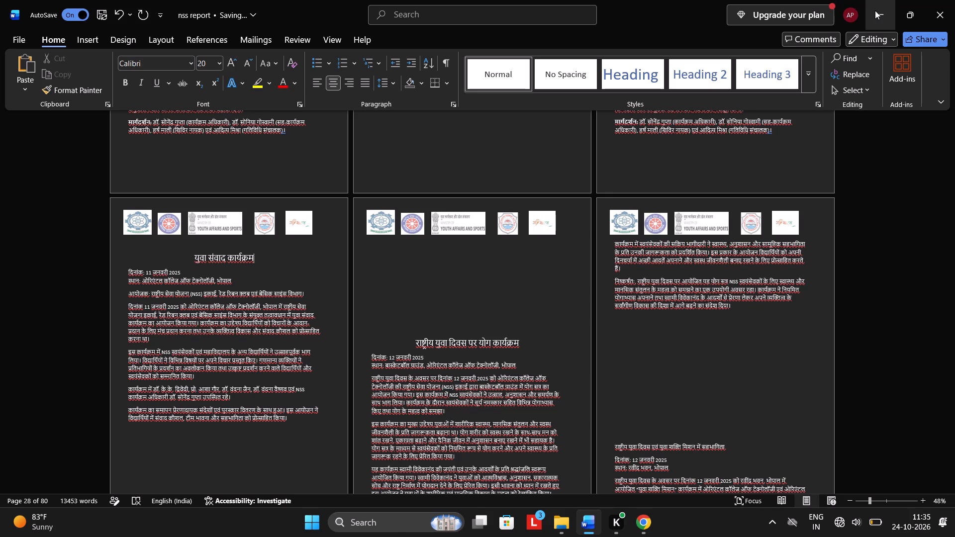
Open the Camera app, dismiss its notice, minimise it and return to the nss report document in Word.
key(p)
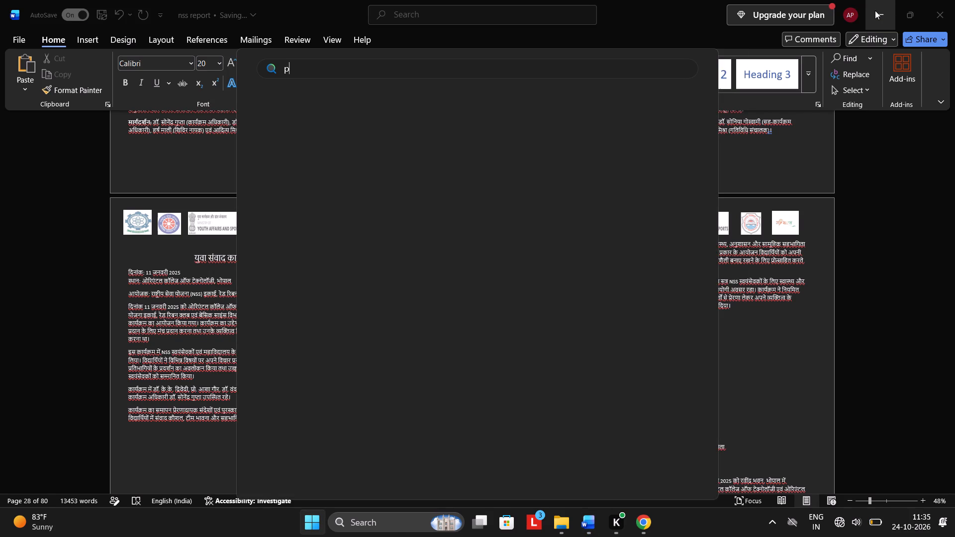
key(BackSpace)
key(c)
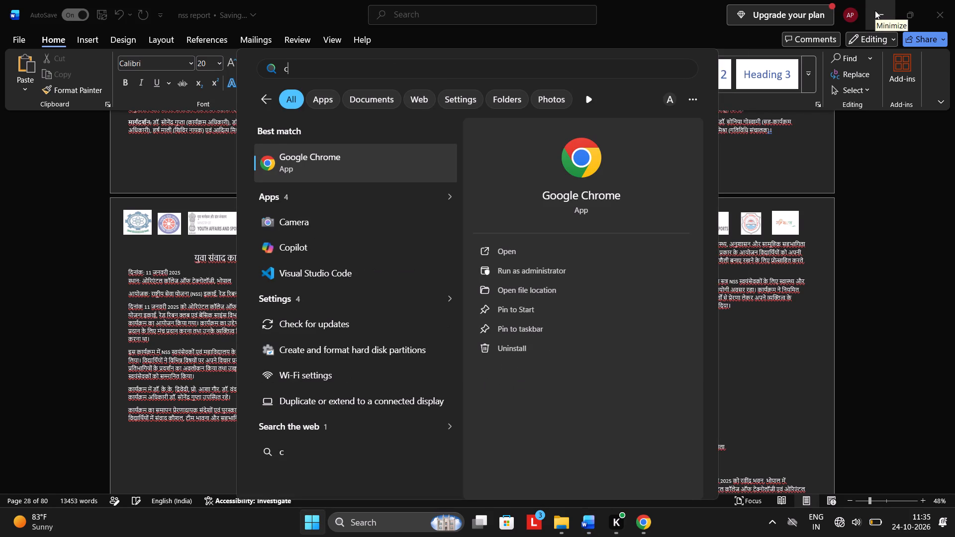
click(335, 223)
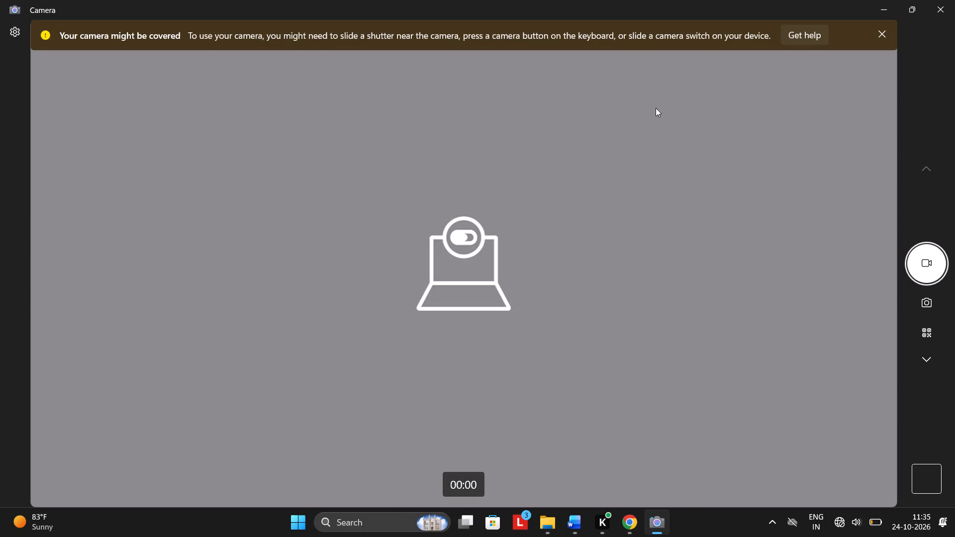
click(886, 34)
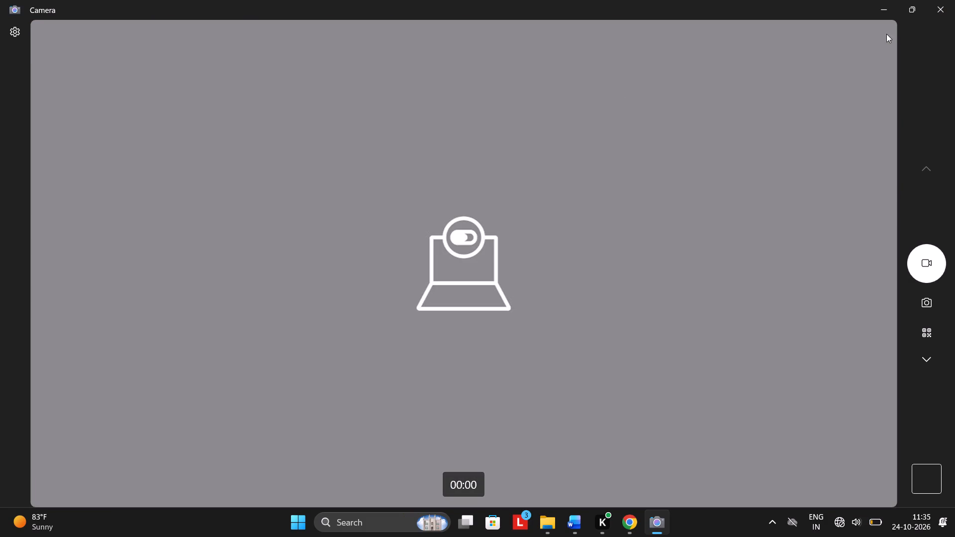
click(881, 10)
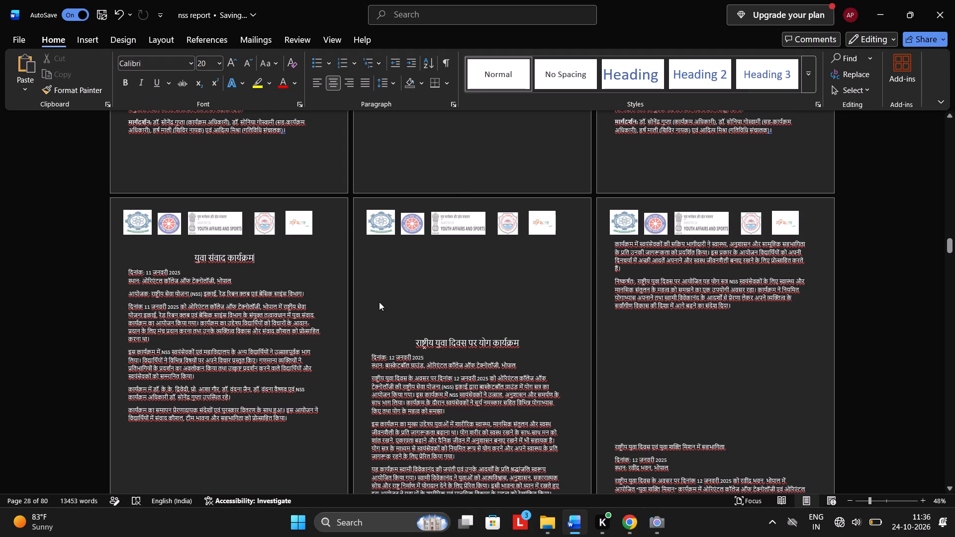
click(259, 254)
Delete the surplus blank lines above the राष्ट्रीय युवा दिवस पर योग कार्यक्रम heading so it lines up with the युवा संवाद कार्यक्रम heading.
drag(428, 330, 421, 237)
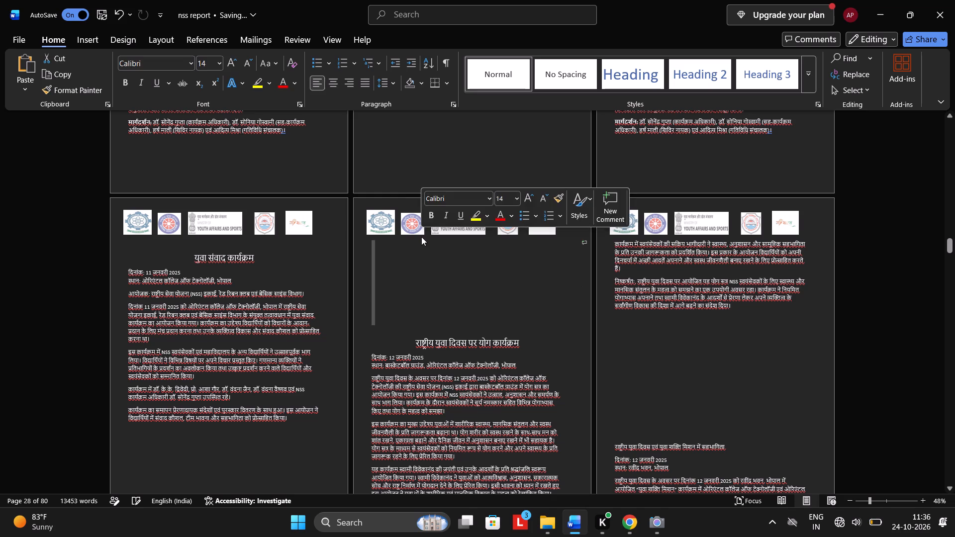
key(BackSpace)
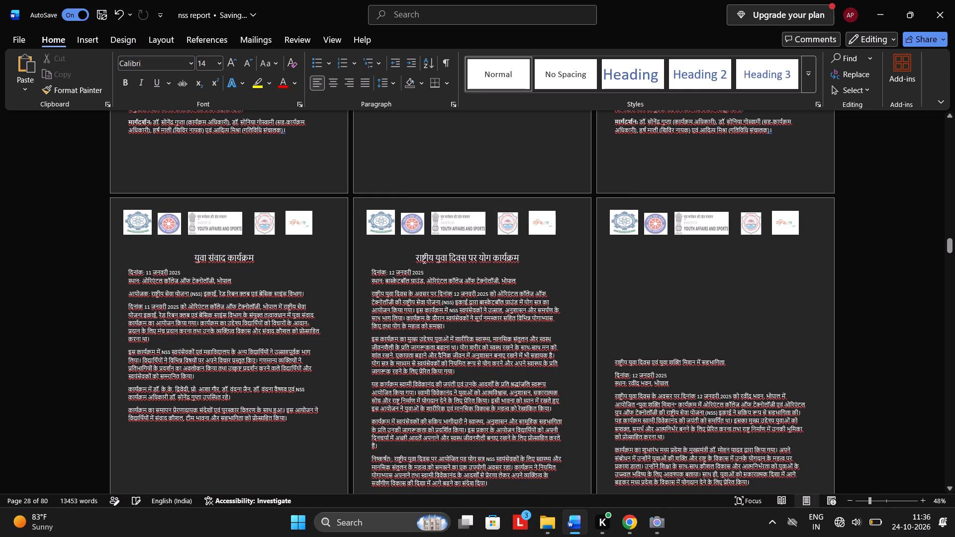
Insert a blank line between the राष्ट्रीय युवा दिवस पर योग कार्यक्रम heading and its date line.
scroll(368, 275, down, 1)
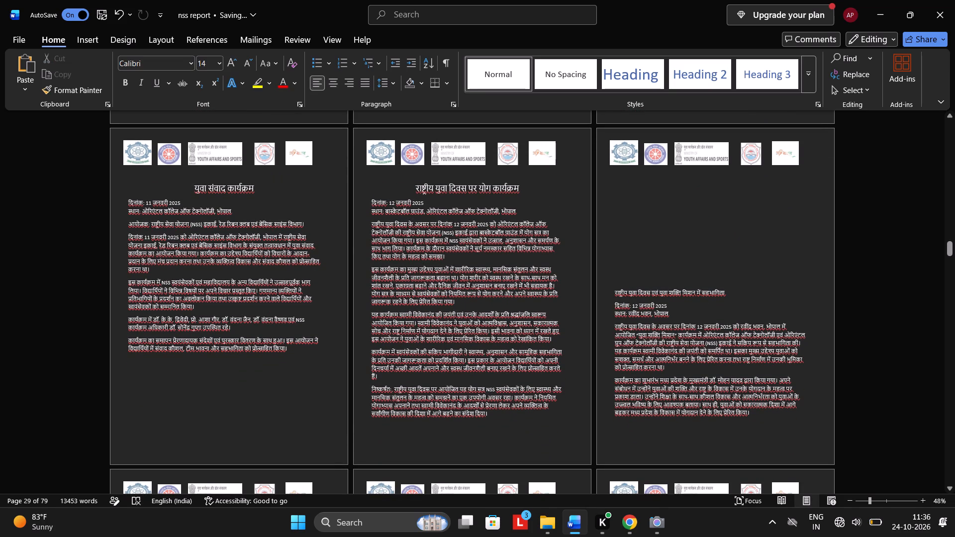
click(370, 200)
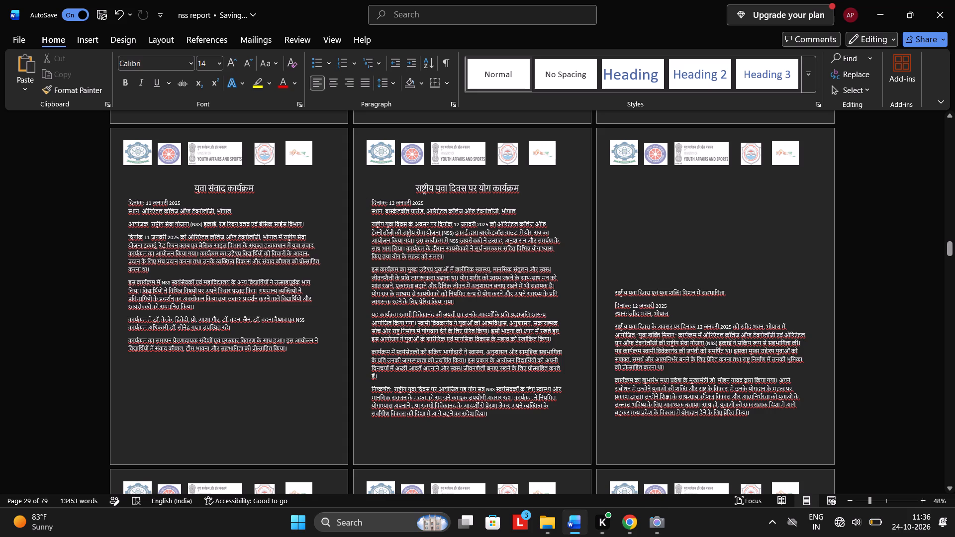
key(Return)
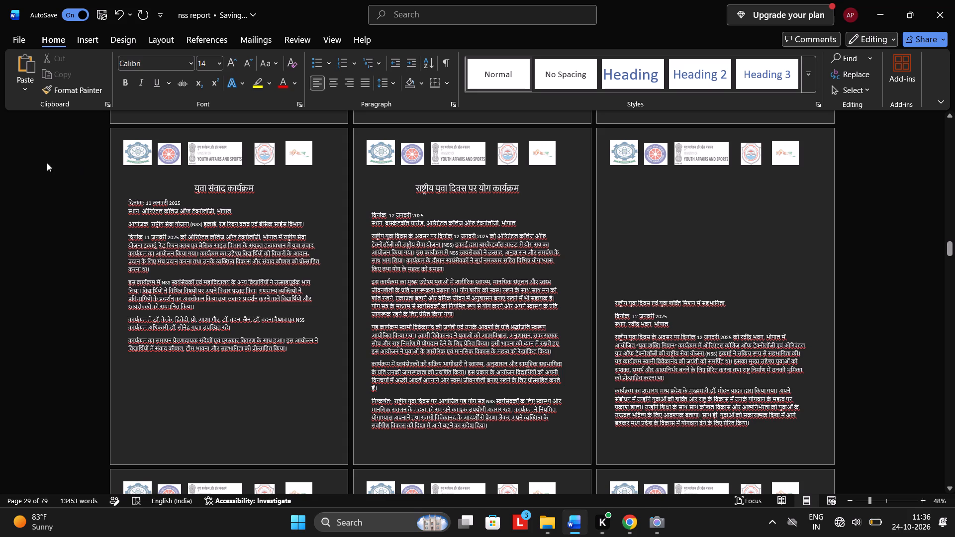
Insert a blank line between the युवा संवाद कार्यक्रम heading and its date line.
click(123, 197)
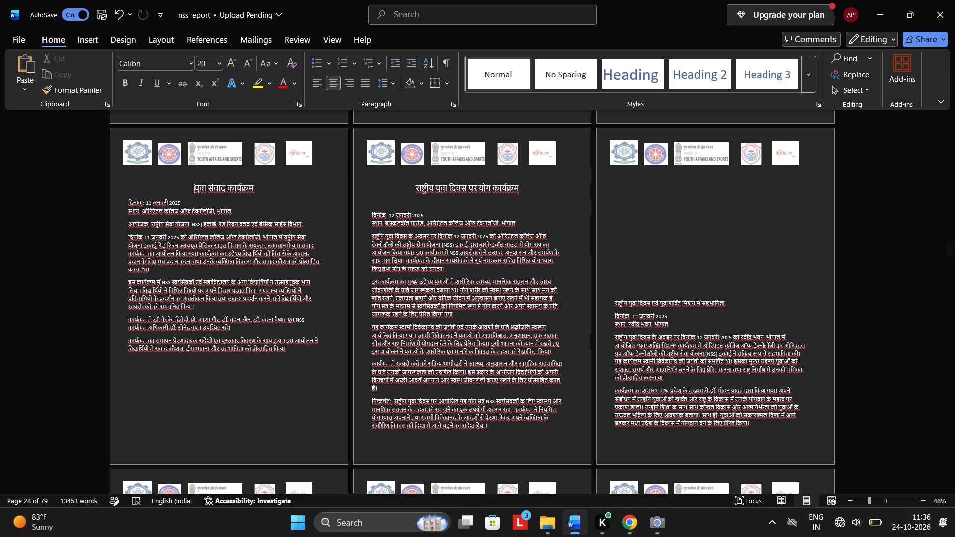
click(120, 196)
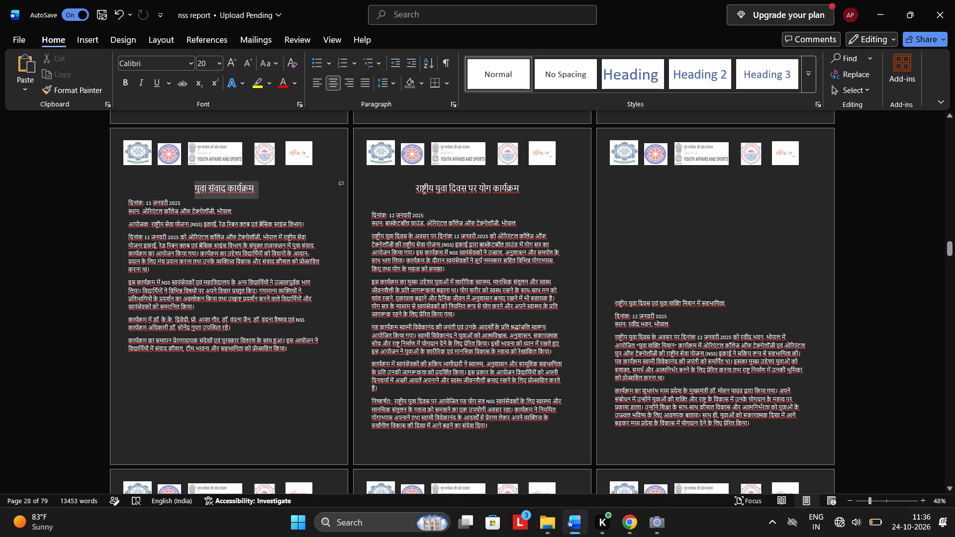
click(127, 201)
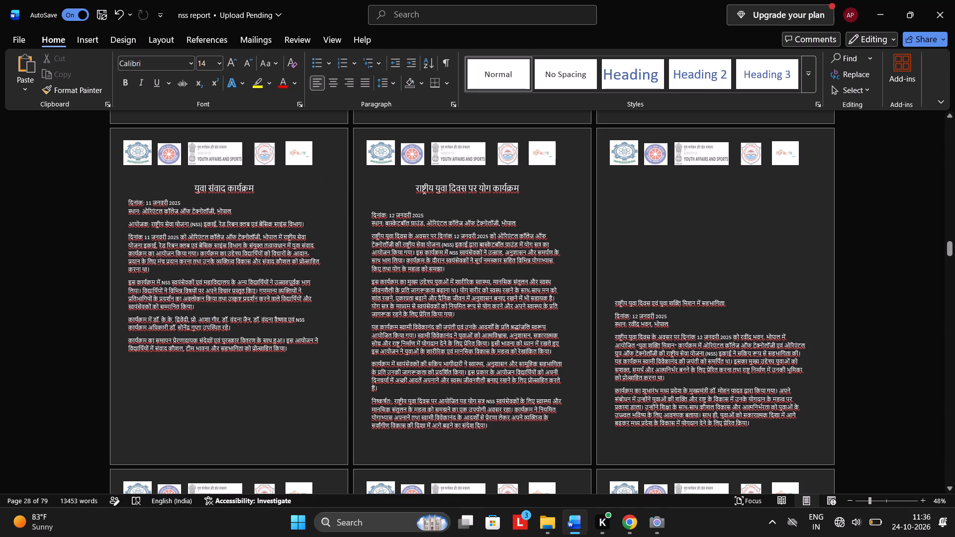
key(Return)
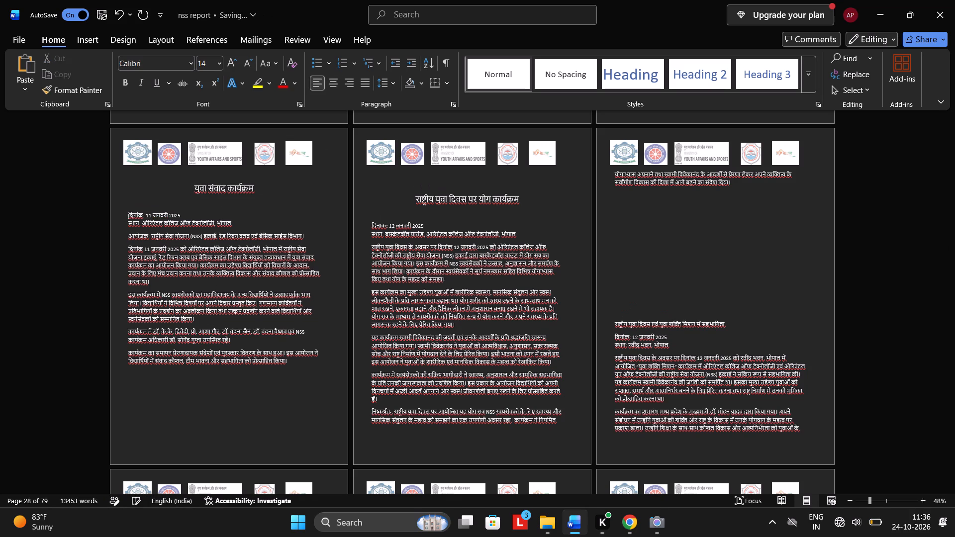
Delete the extra blank line above the राष्ट्रीय युवा दिवस पर योग कार्यक्रम heading so it lines up with the युवा संवाद कार्यक्रम heading.
click(418, 178)
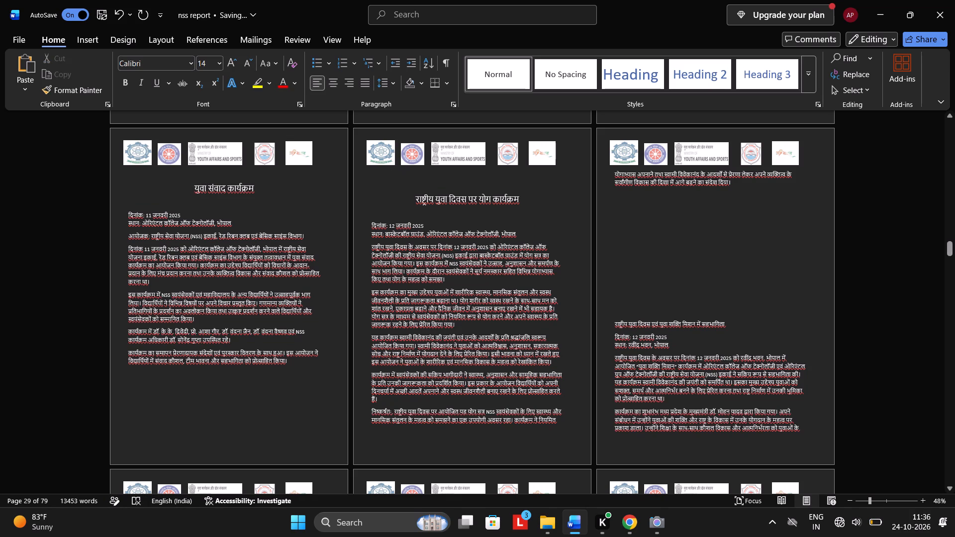
key(BackSpace)
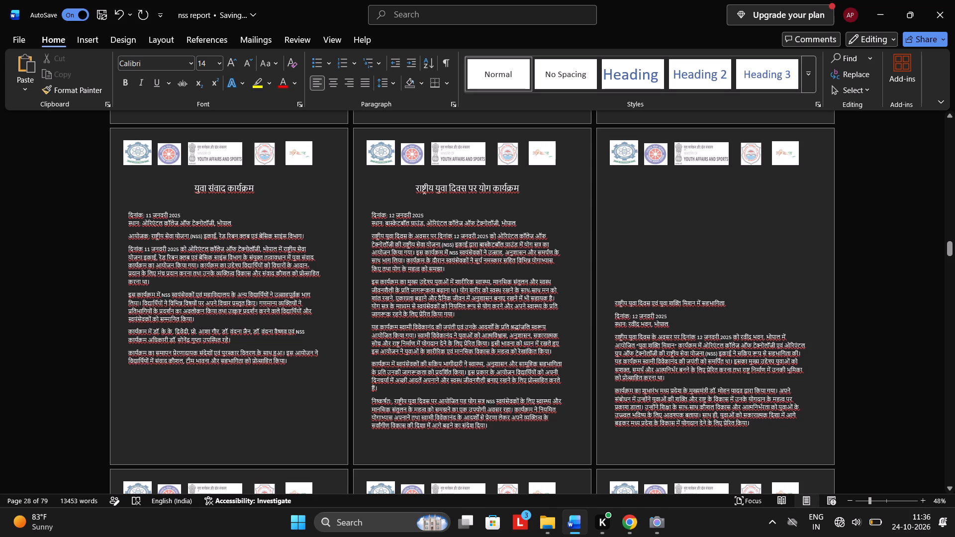
Set the राष्ट्रीय युवा दिवस एवं युवा शक्ति मिशन में सहभागिता heading to font size 20 and centre it.
drag(611, 300, 724, 308)
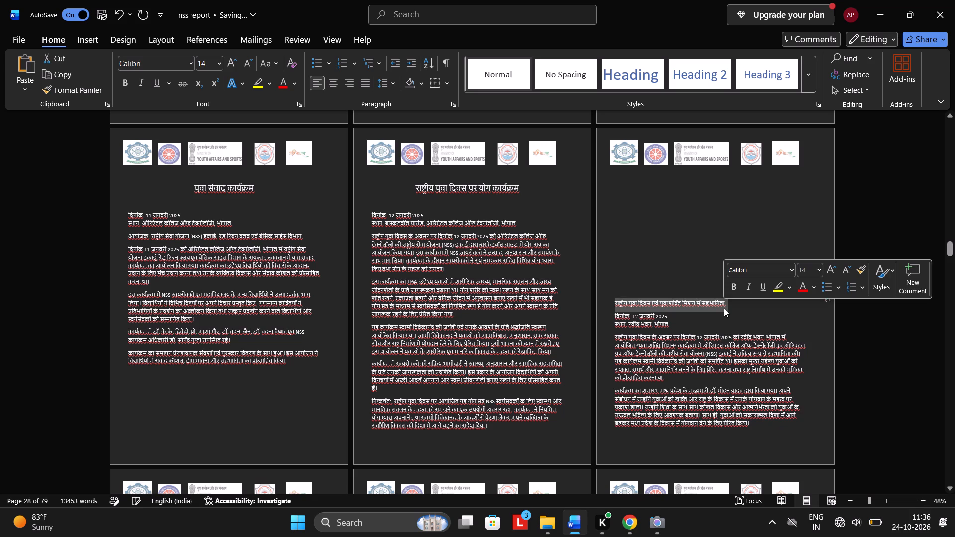
click(819, 267)
text(20)
key(Return)
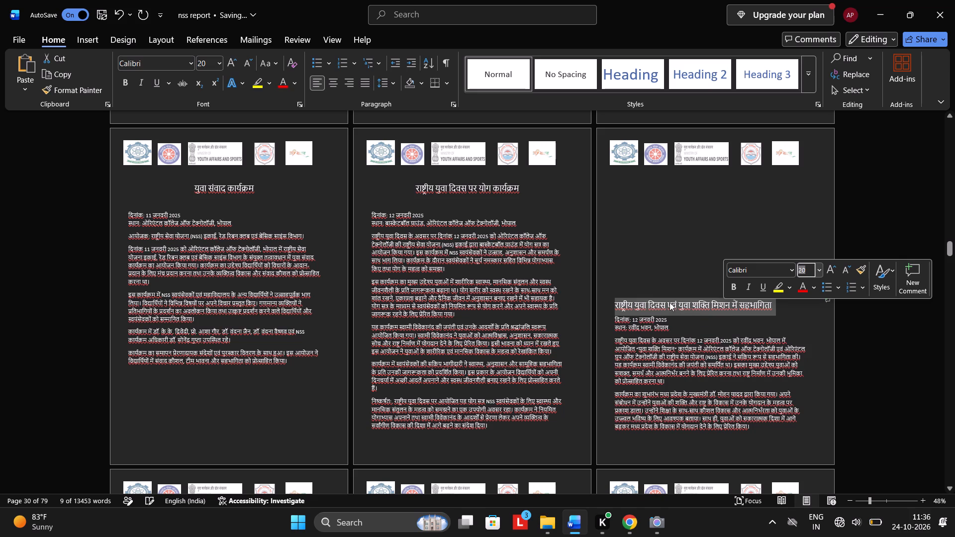
click(330, 81)
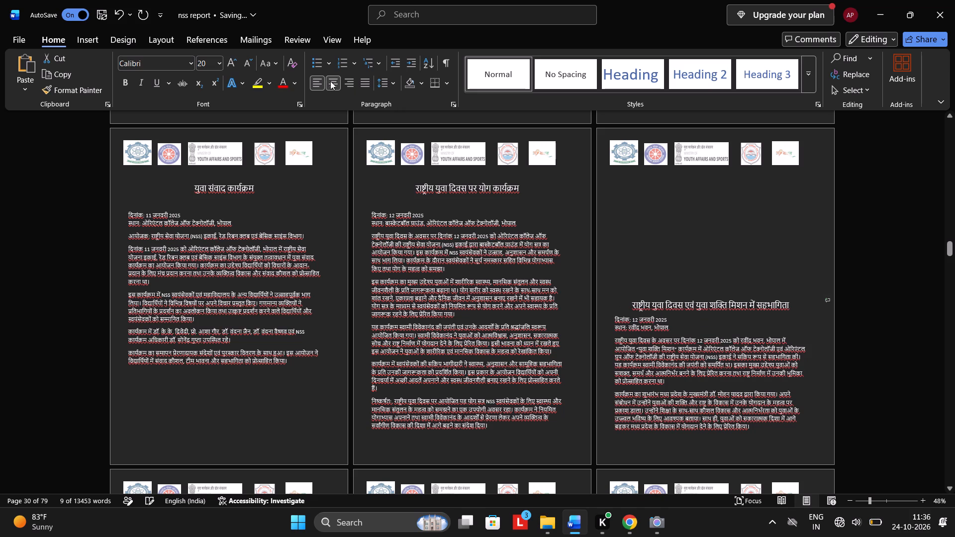
Insert a blank line between the राष्ट्रीय युवा दिवस एवं युवा शक्ति मिशन में सहभागिता heading and its date line.
click(609, 322)
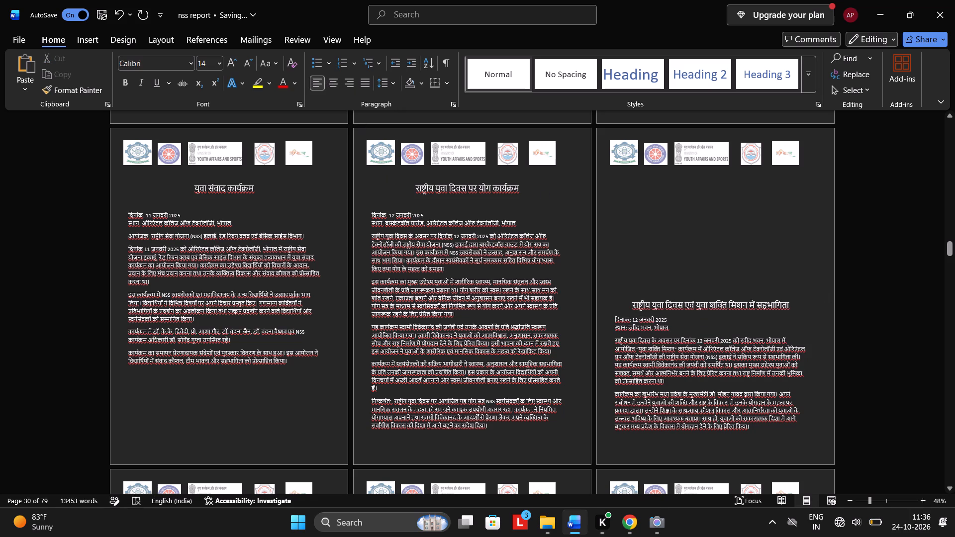
key(Return)
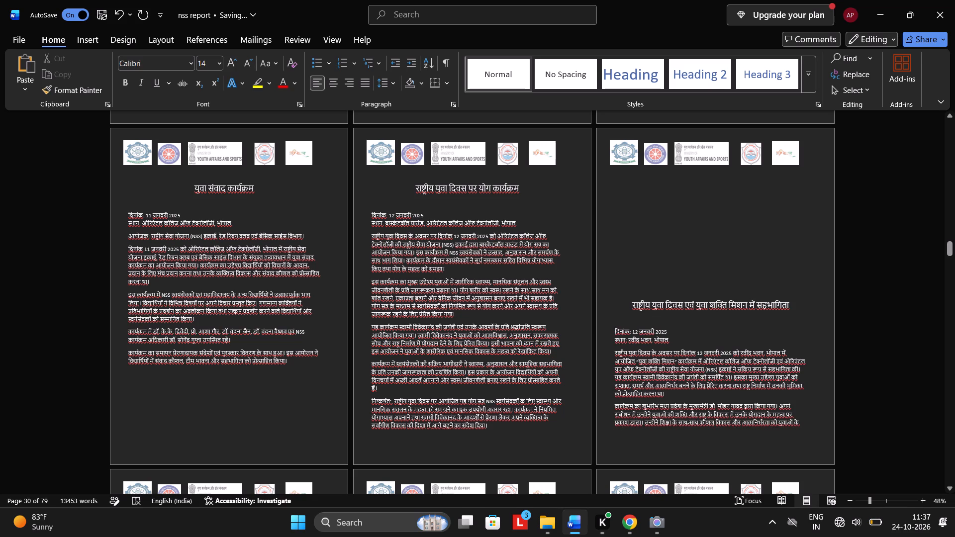
Delete the block of blank lines above the राष्ट्रीय युवा दिवस एवं युवा शक्ति मिशन में सहभागिता heading.
drag(668, 279, 667, 168)
key(BackSpace)
key(BackSpace)
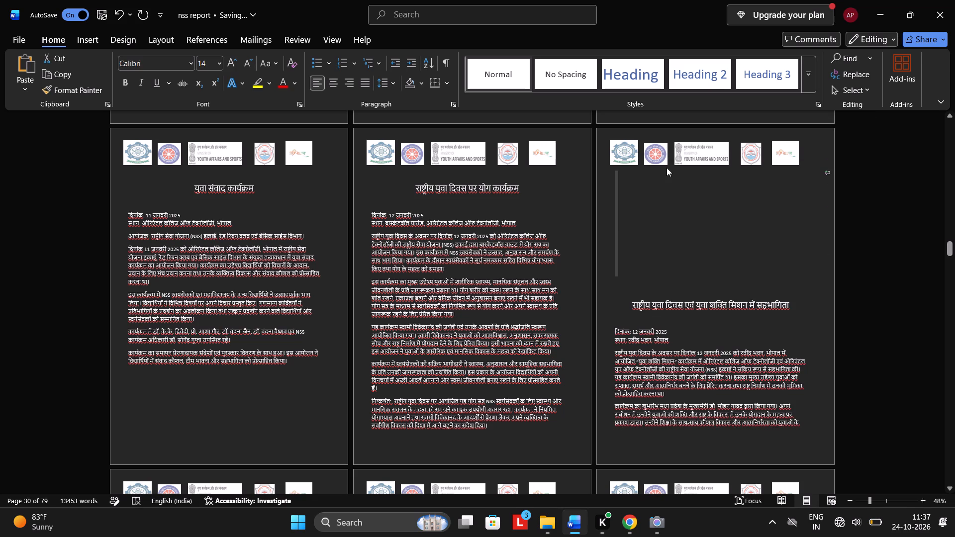
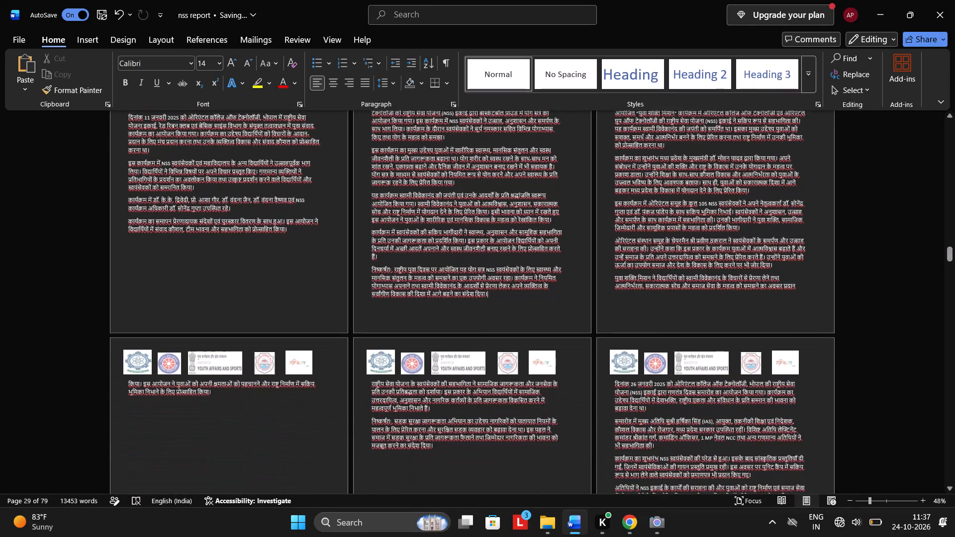
Remove the blank line between the राष्ट्रीय युवा दिवस एवं युवा शक्ति मिशन में सहभागिता heading and its date line.
scroll(495, 452, up, 1)
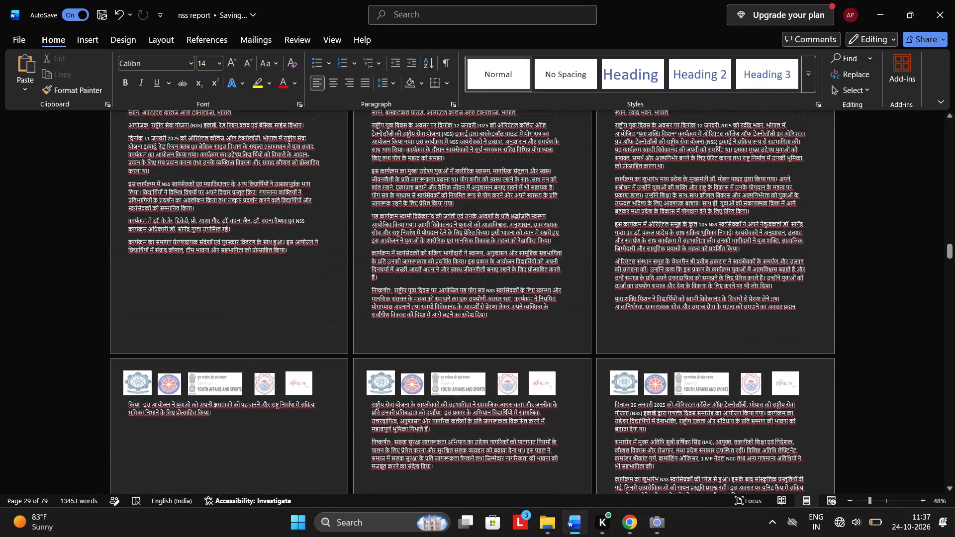
scroll(495, 452, up, 1)
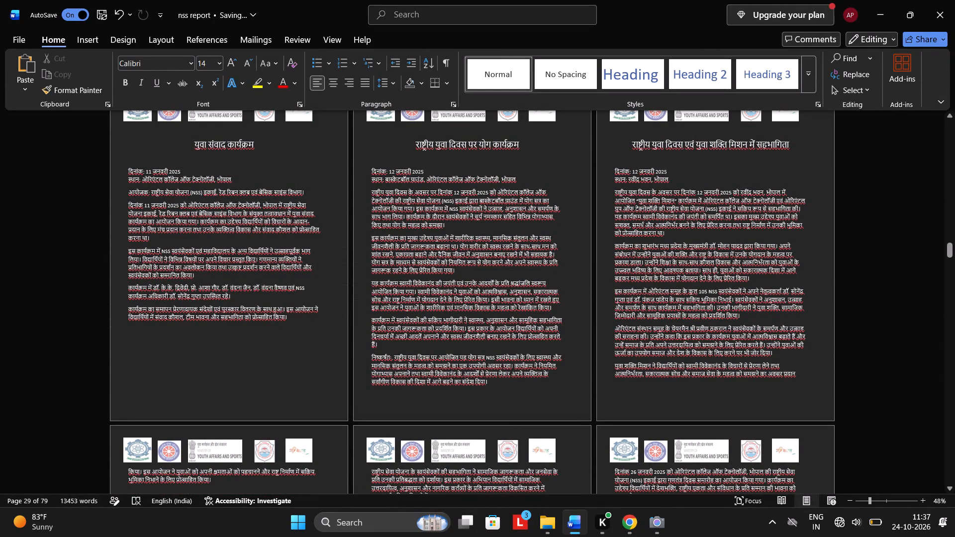
scroll(631, 153, up, 1)
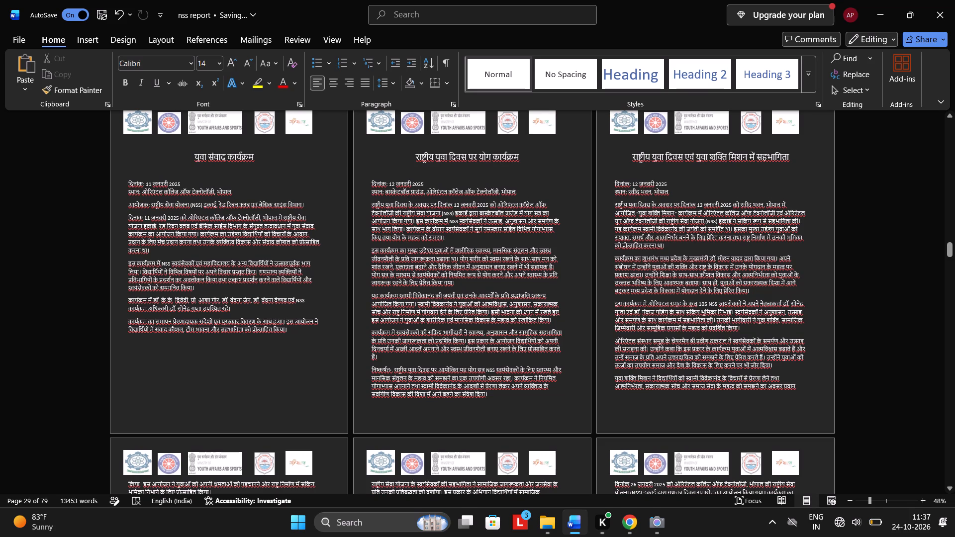
click(611, 179)
key(Down)
key(BackSpace)
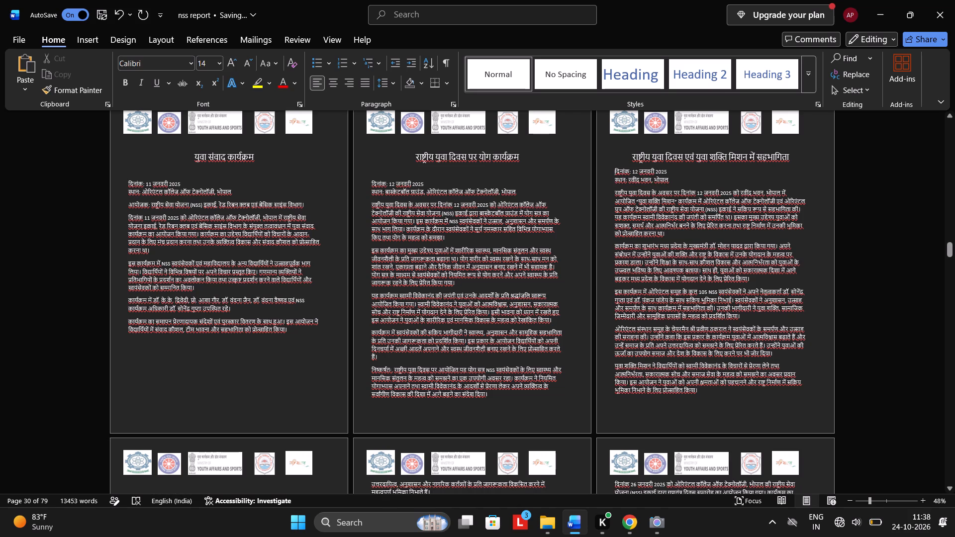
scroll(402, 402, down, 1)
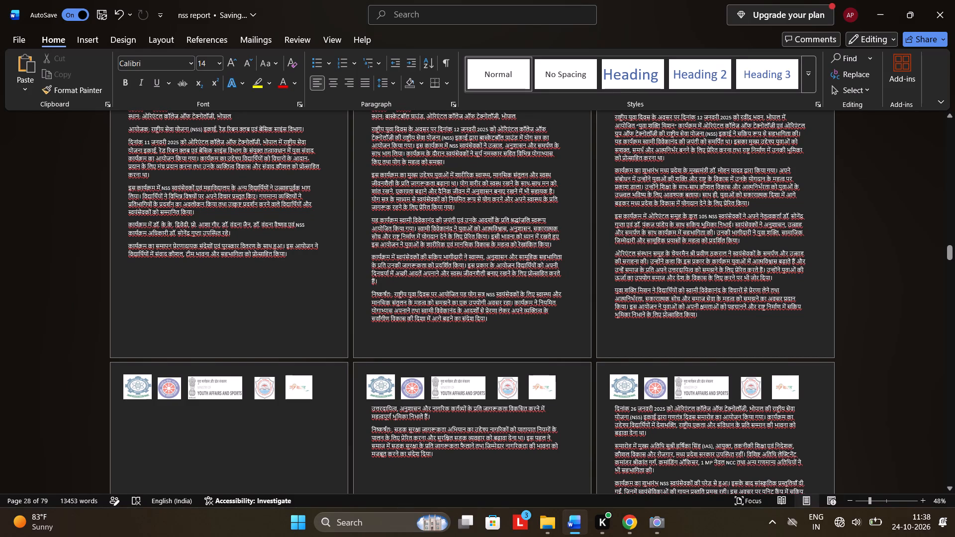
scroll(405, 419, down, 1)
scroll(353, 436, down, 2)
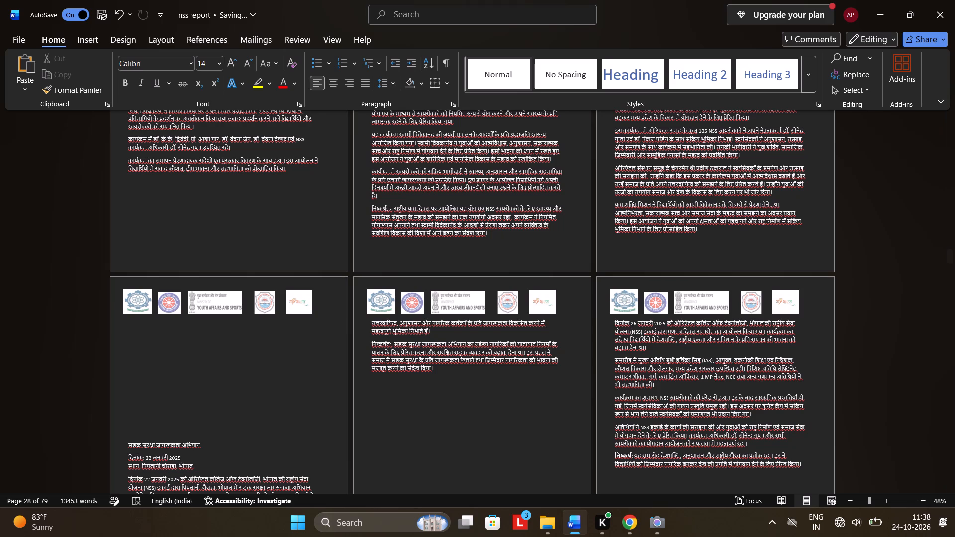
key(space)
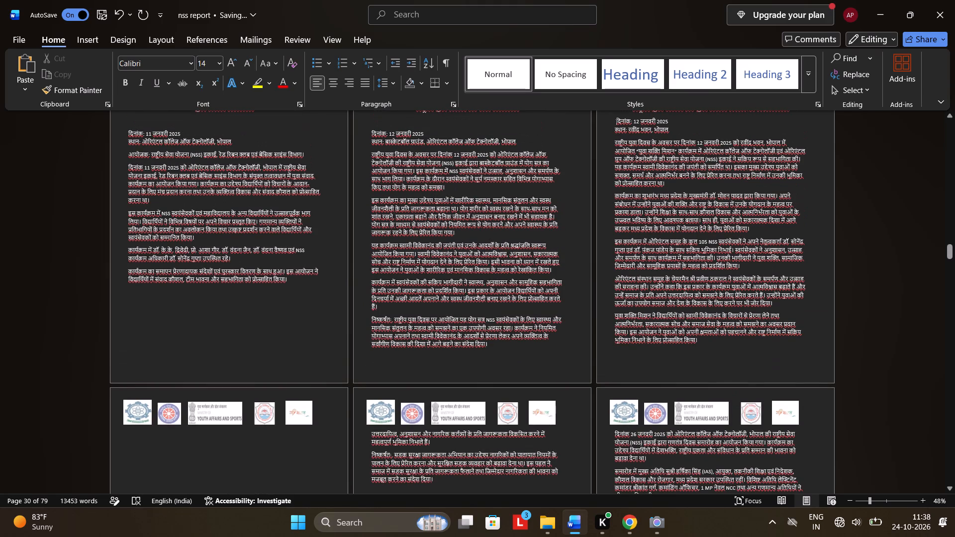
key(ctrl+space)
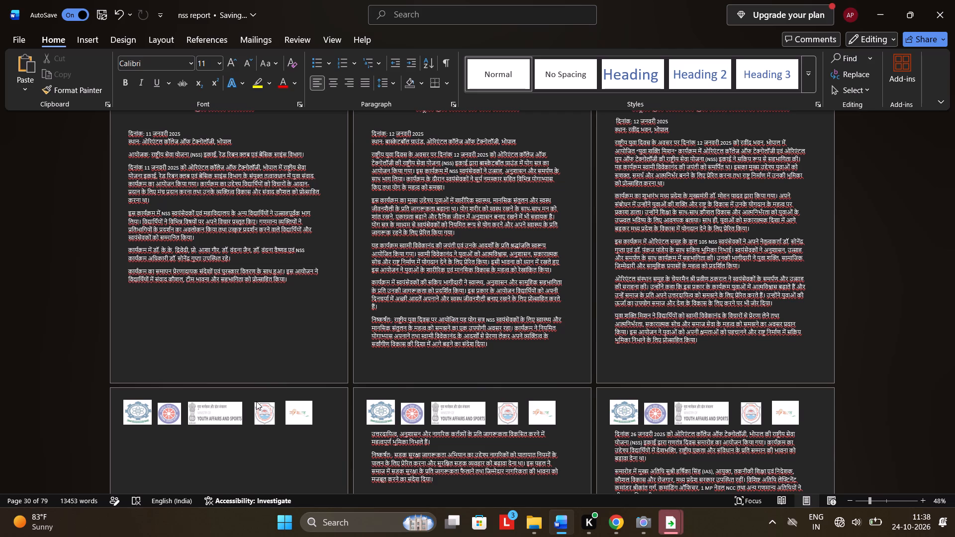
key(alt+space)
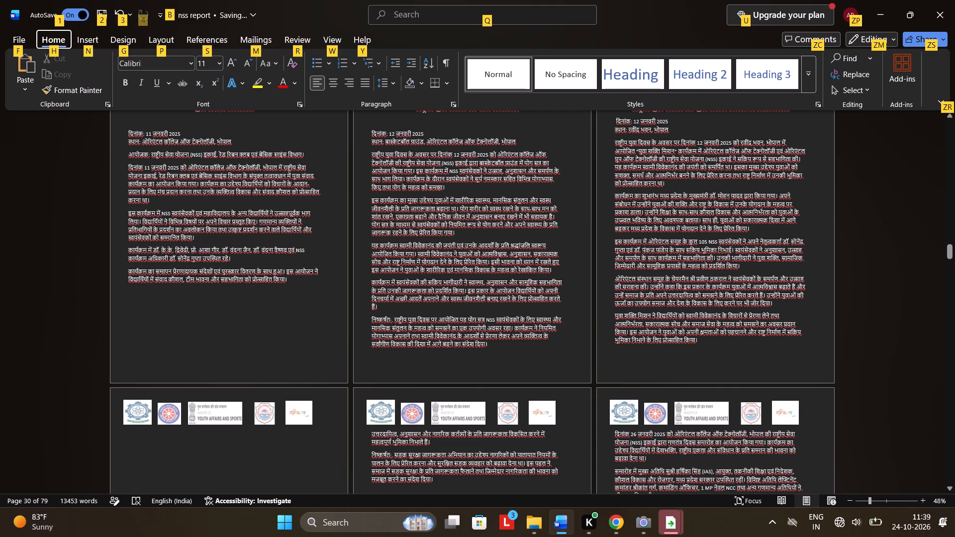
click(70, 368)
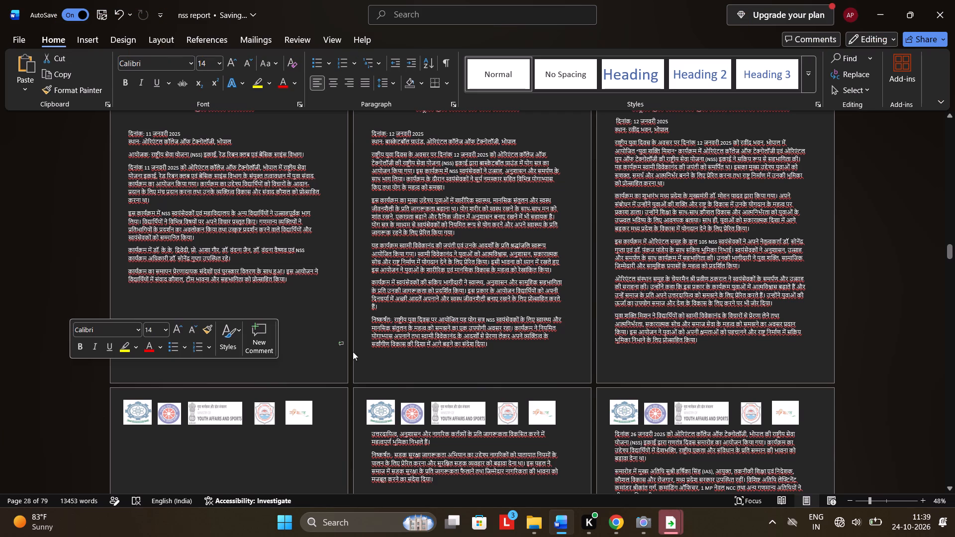
Set the सड़क सुरक्षा जागरूकता अभियान heading to font size 20 and centre it.
scroll(138, 447, down, 2)
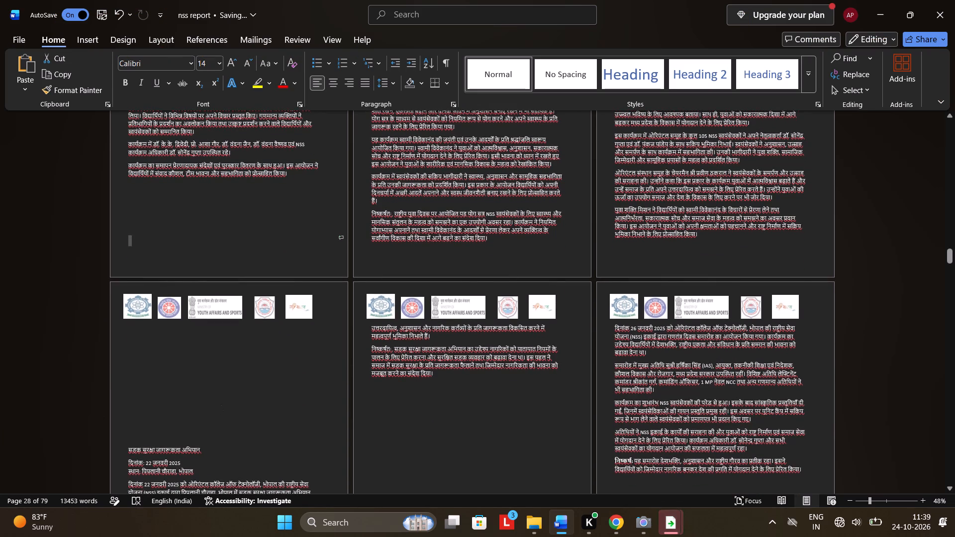
drag(202, 451, 121, 444)
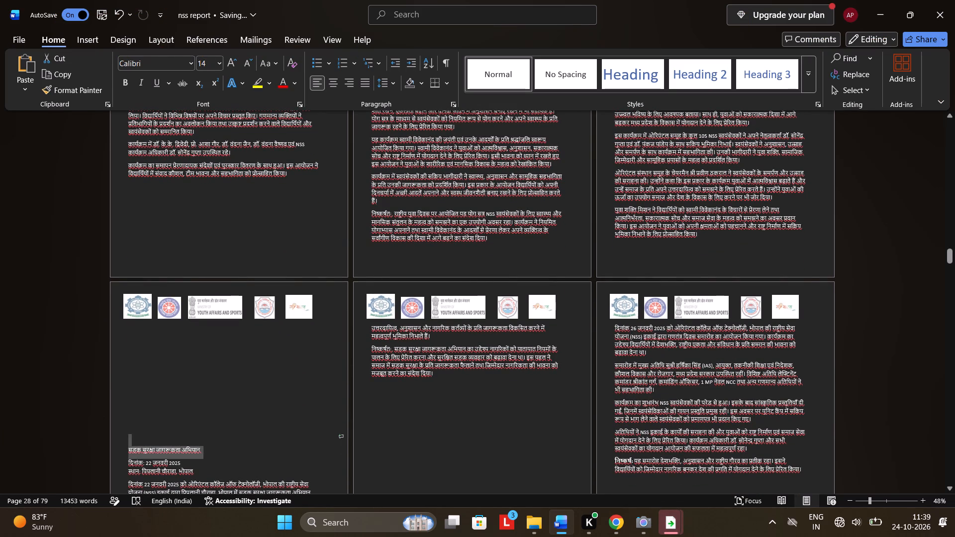
drag(121, 444, 111, 444)
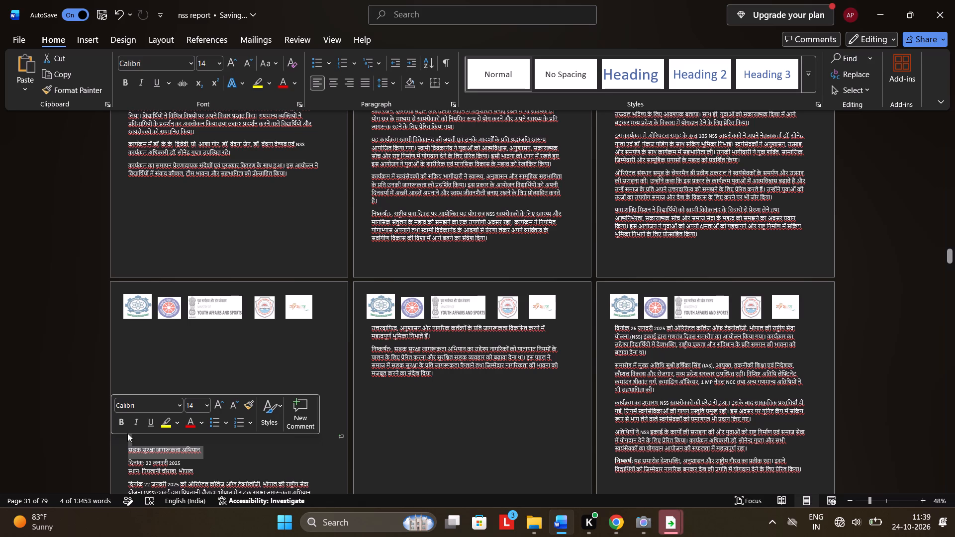
click(212, 353)
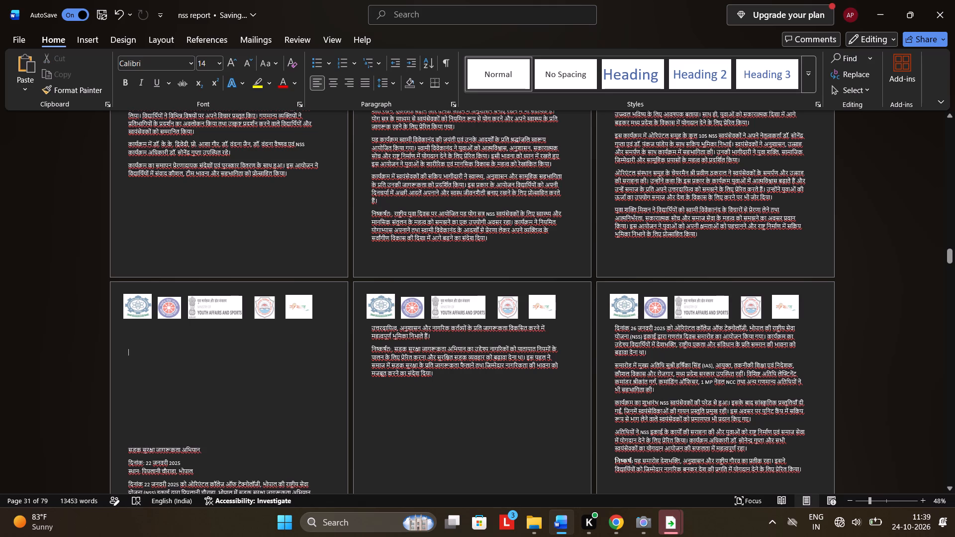
drag(127, 447, 191, 449)
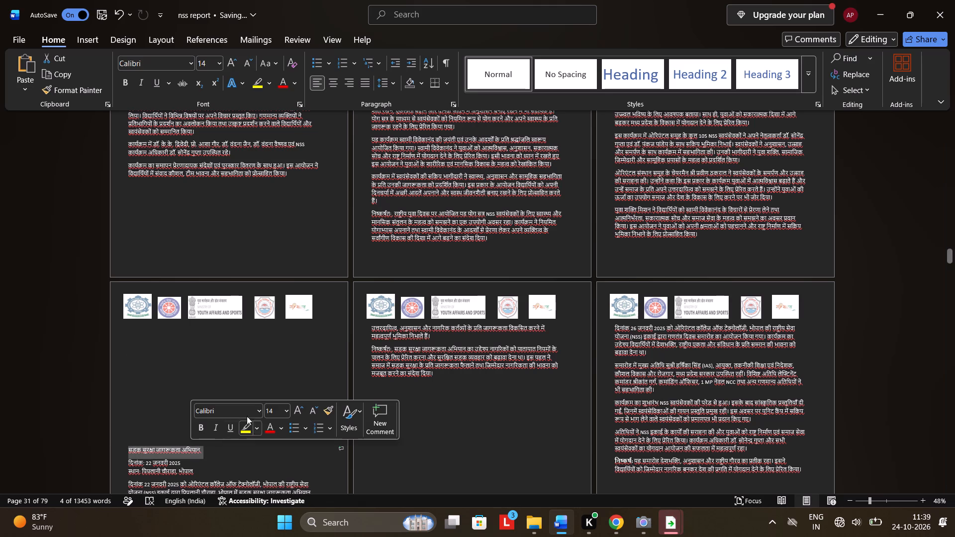
click(283, 410)
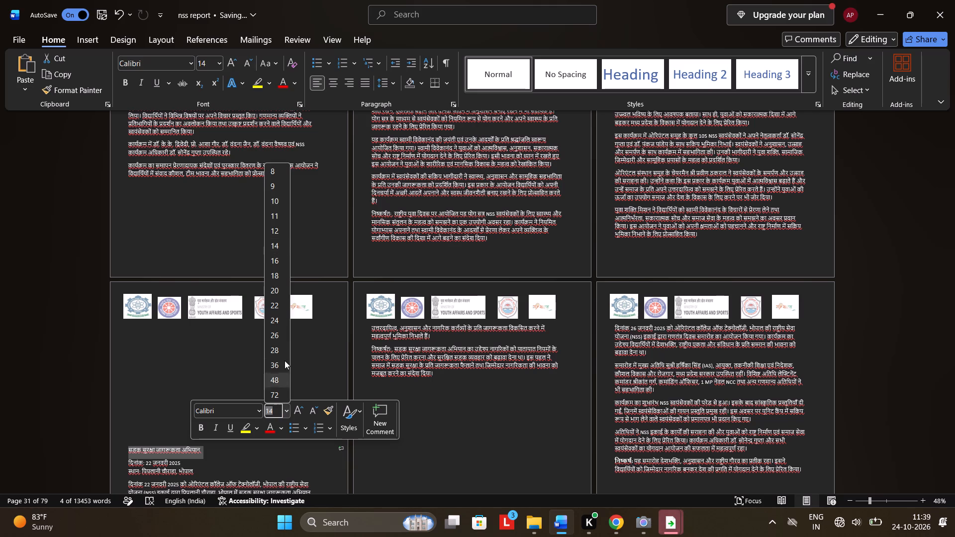
click(273, 285)
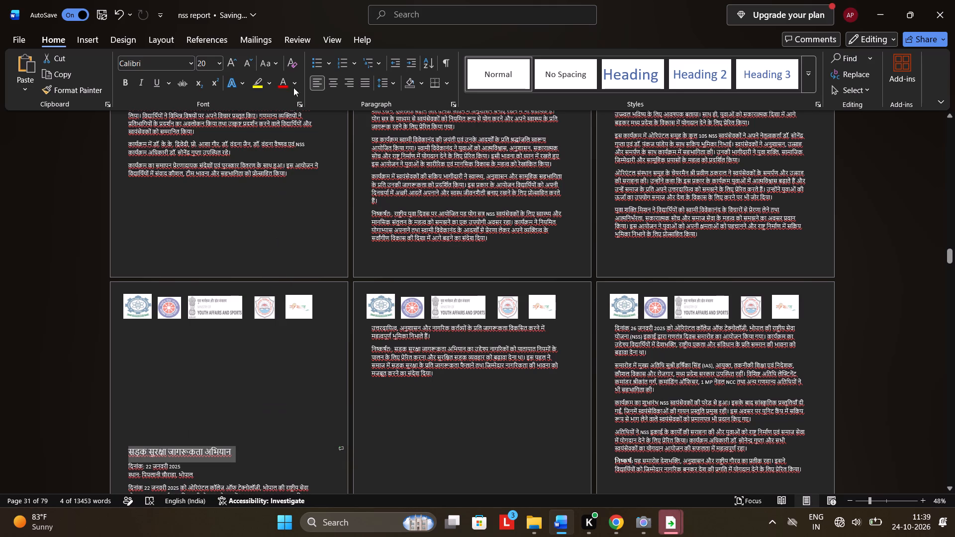
click(334, 83)
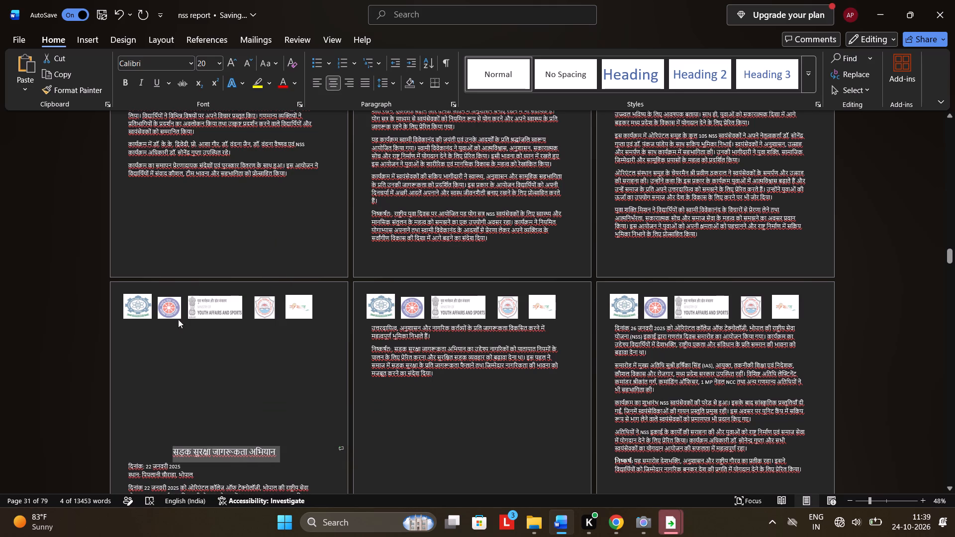
Delete the block of blank lines above the सड़क सुरक्षा जागरूकता अभियान heading.
click(171, 436)
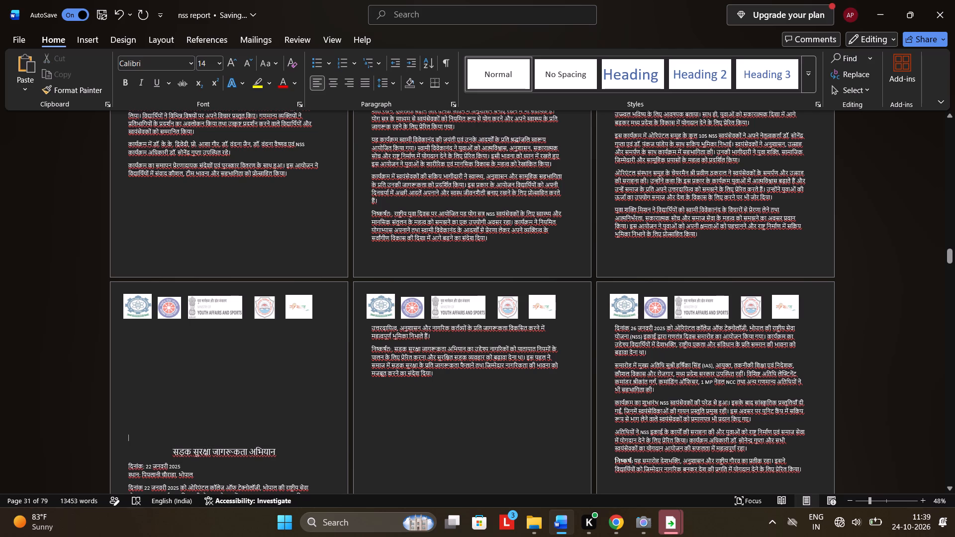
drag(171, 436, 178, 322)
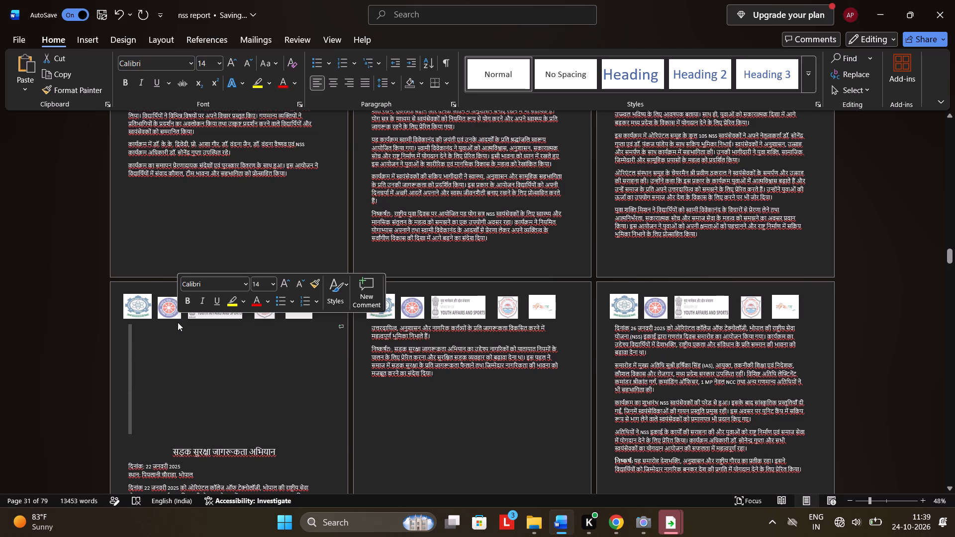
key(BackSpace)
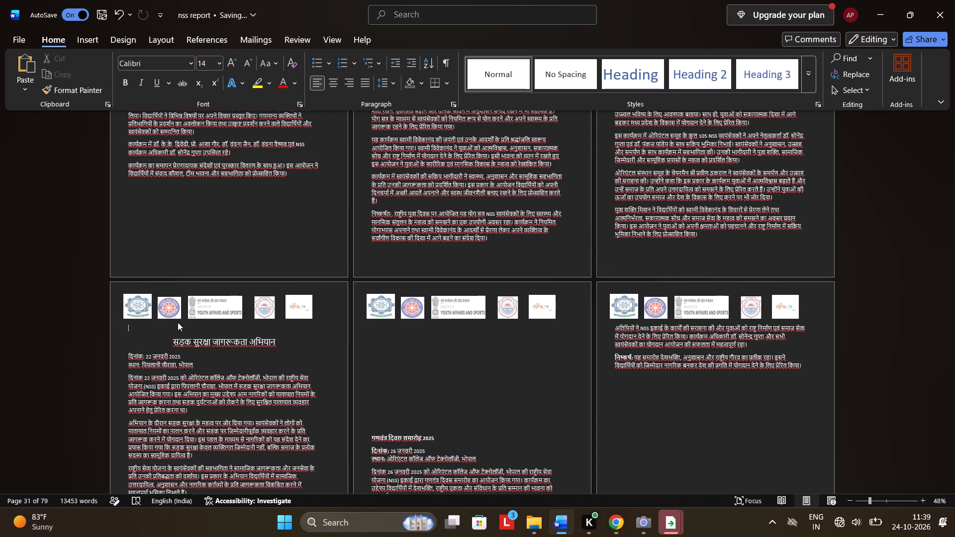
Insert a blank line between the सड़क सुरक्षा जागरूकता अभियान heading and its date line.
scroll(178, 322, down, 3)
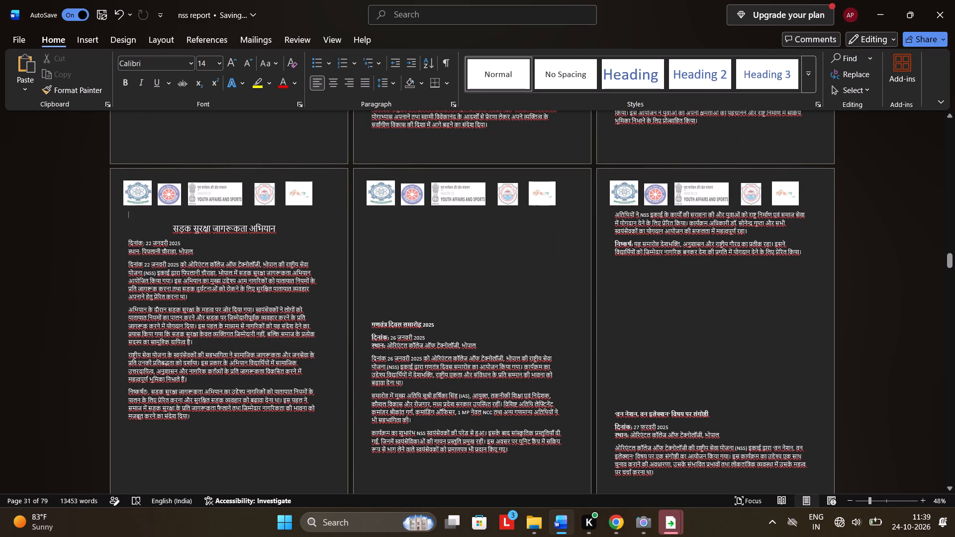
click(288, 231)
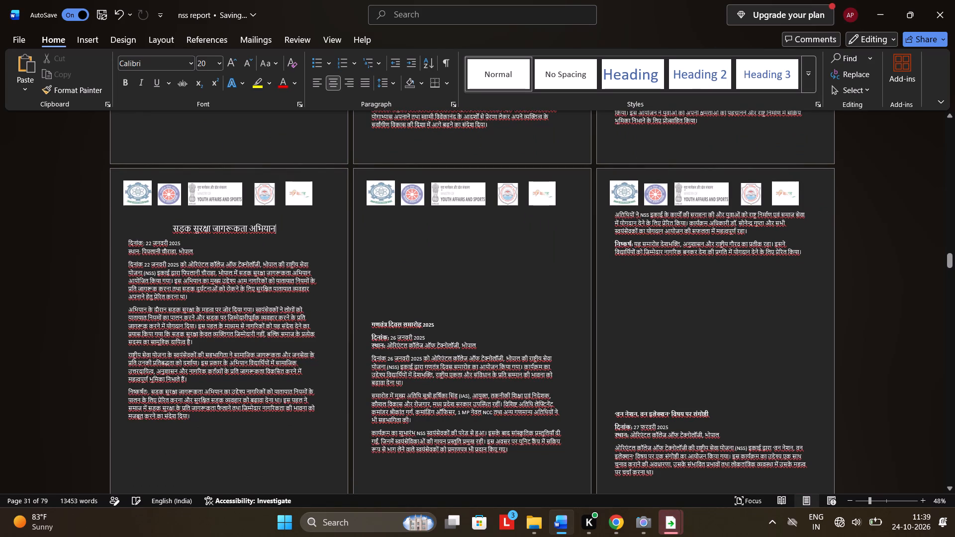
key(Return)
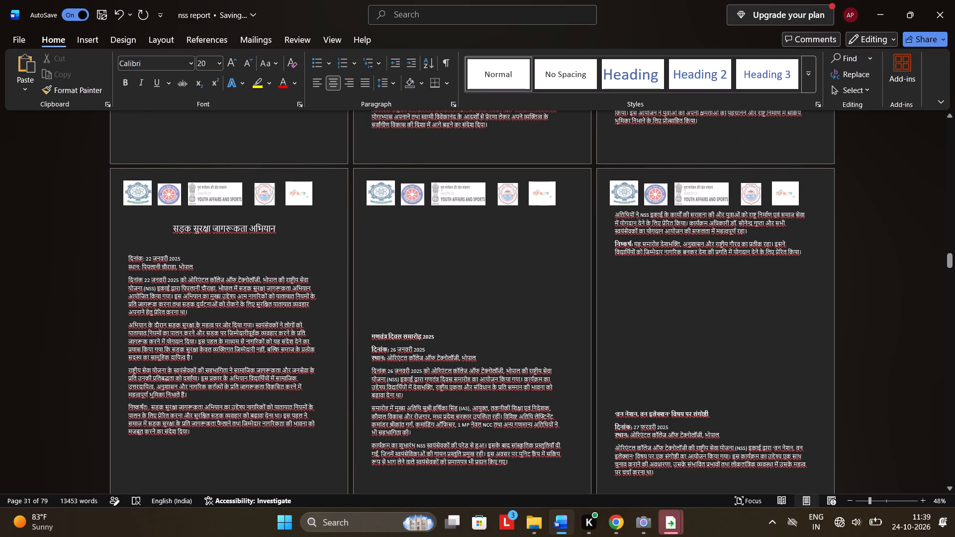
Set the गणतंत्र दिवस समारोह 2025 heading to font size 20 and centre it.
drag(365, 332, 430, 326)
drag(430, 326, 440, 341)
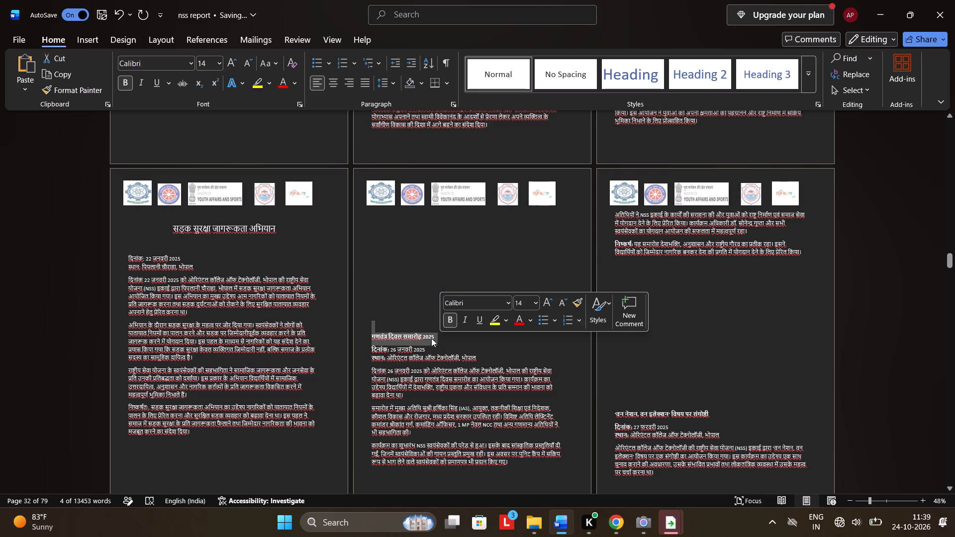
click(374, 333)
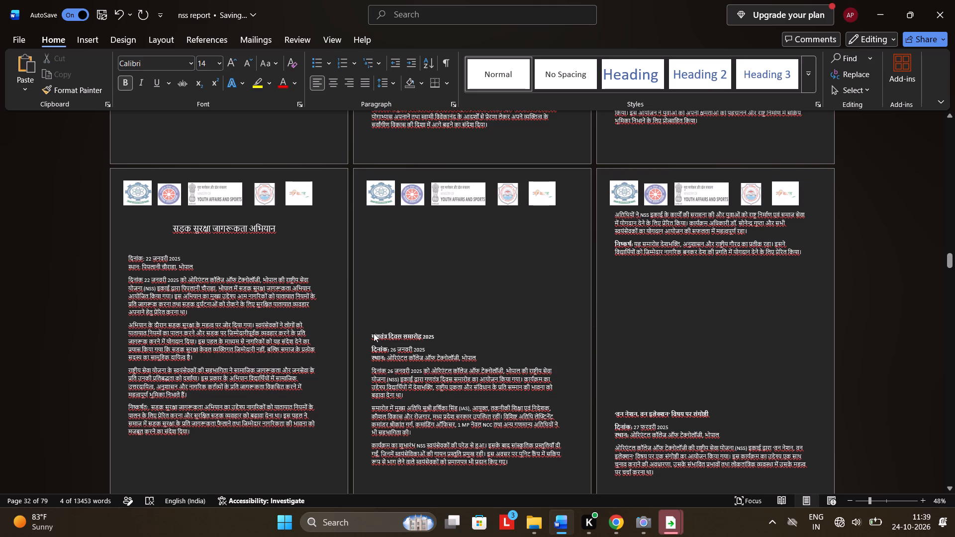
click(368, 334)
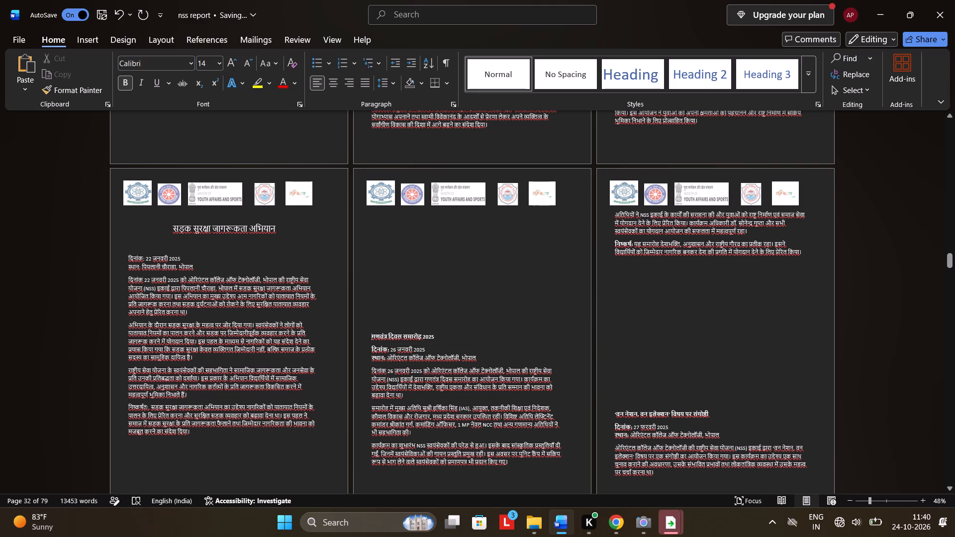
drag(368, 334, 437, 338)
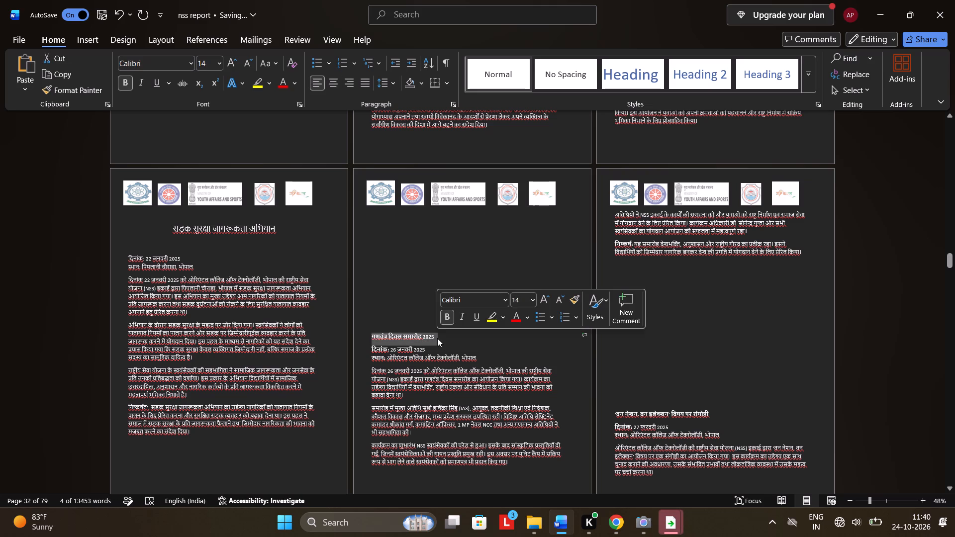
click(533, 302)
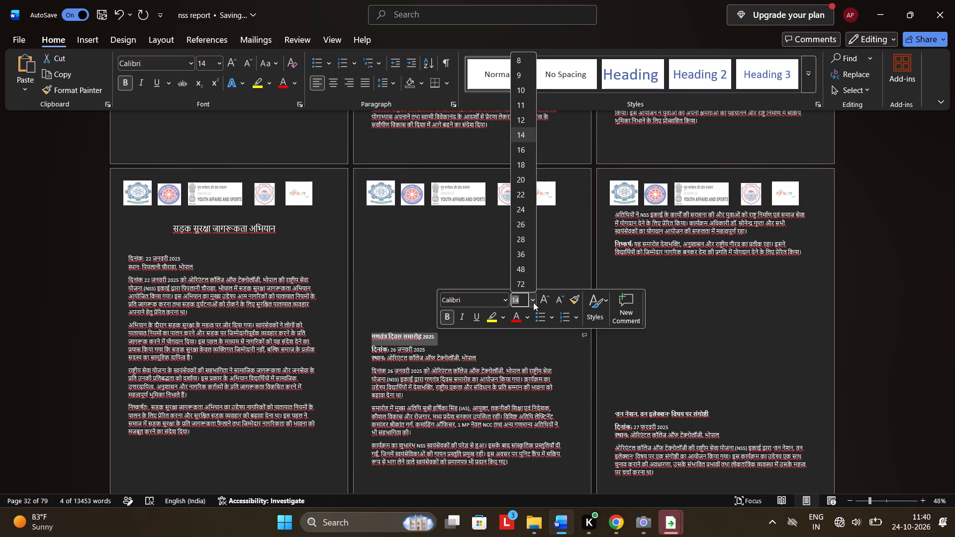
click(525, 180)
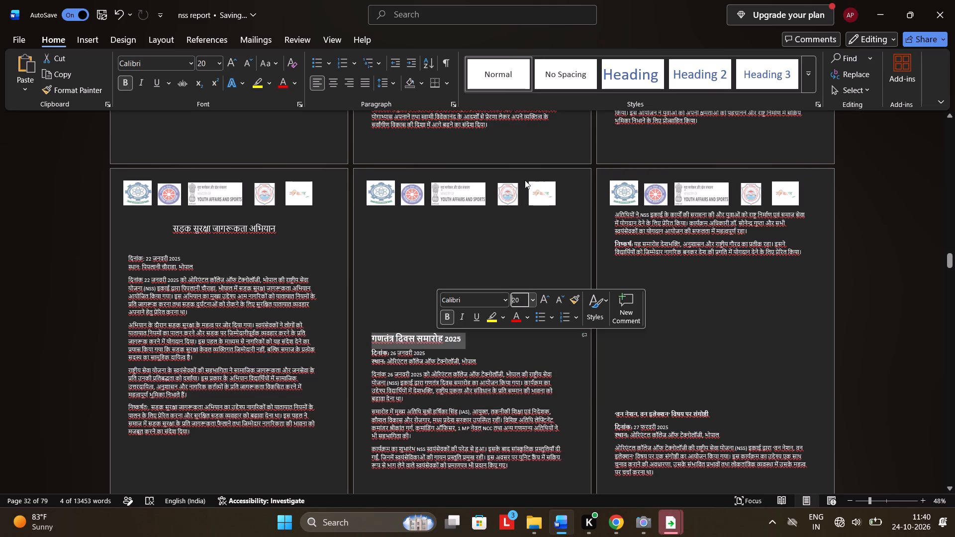
click(332, 78)
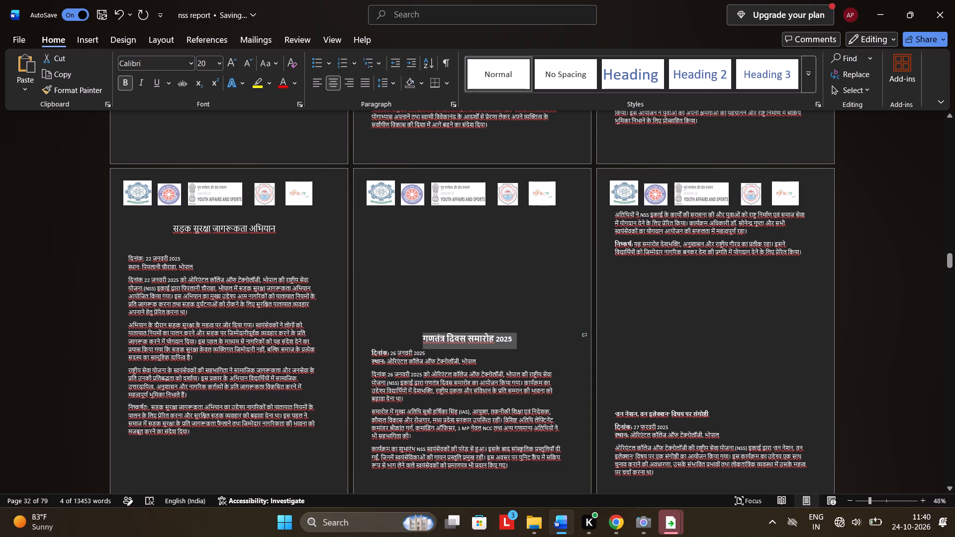
Delete the block of blank lines above the गणतंत्र दिवस समारोह 2025 heading.
drag(422, 322, 402, 206)
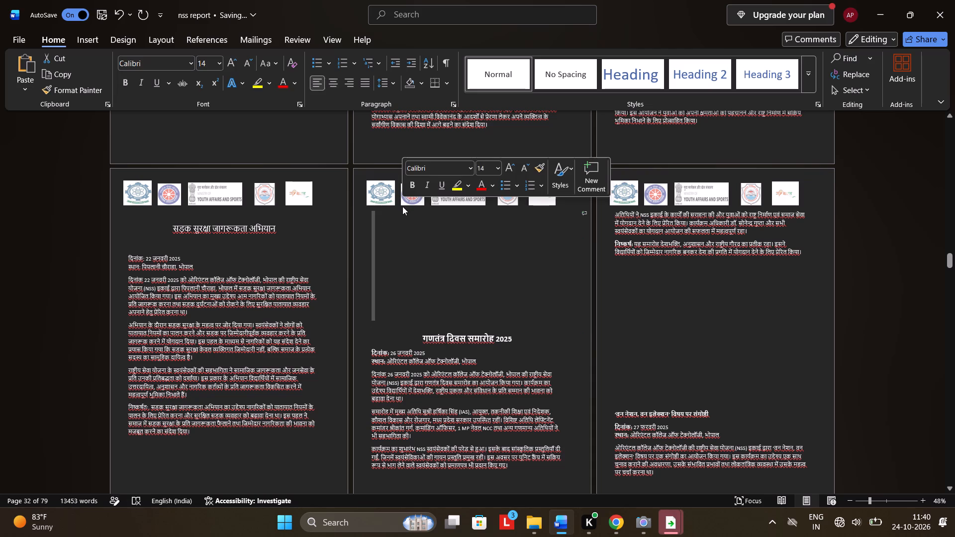
key(BackSpace)
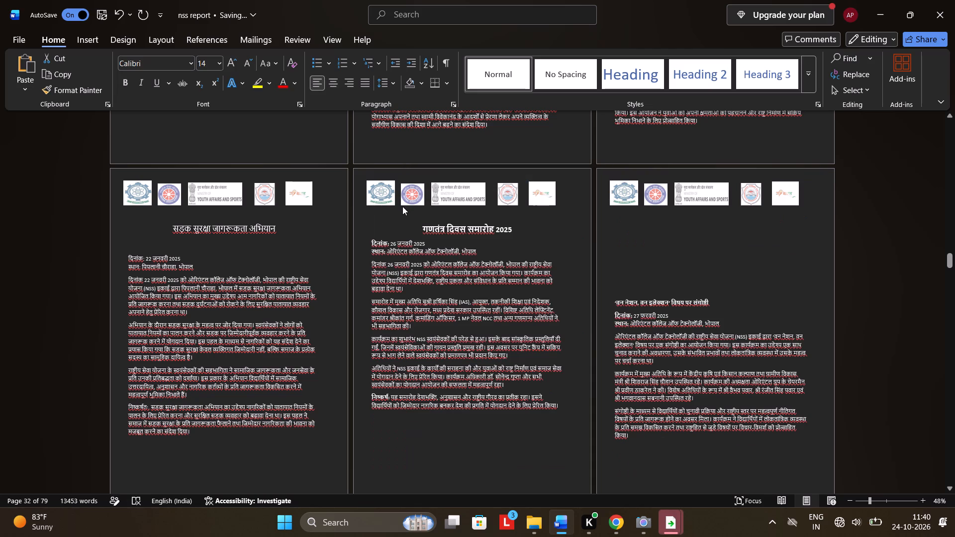
Set the 'वन नेशन, वन इलेक्शन' विषय पर संगोष्ठी heading to font size 20 and centre it.
scroll(402, 206, down, 1)
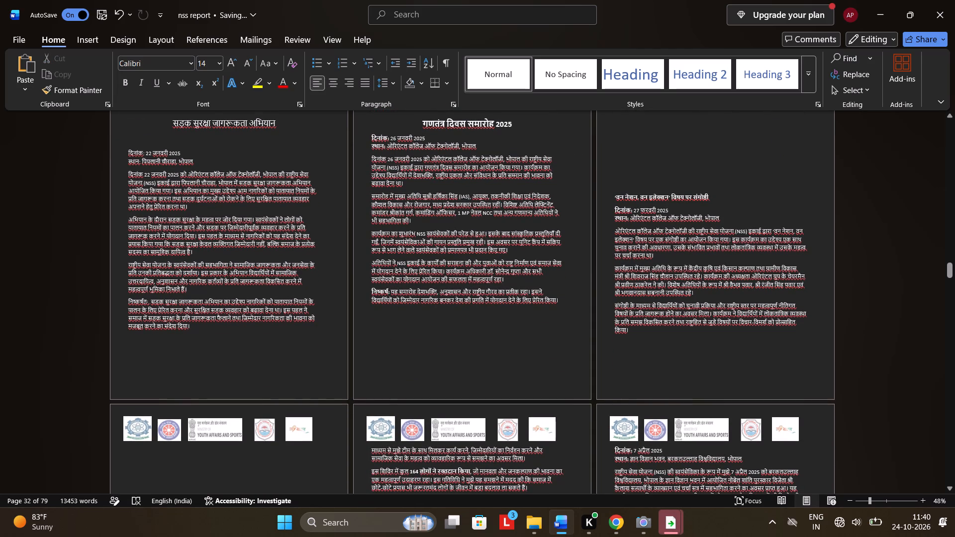
drag(612, 193, 710, 197)
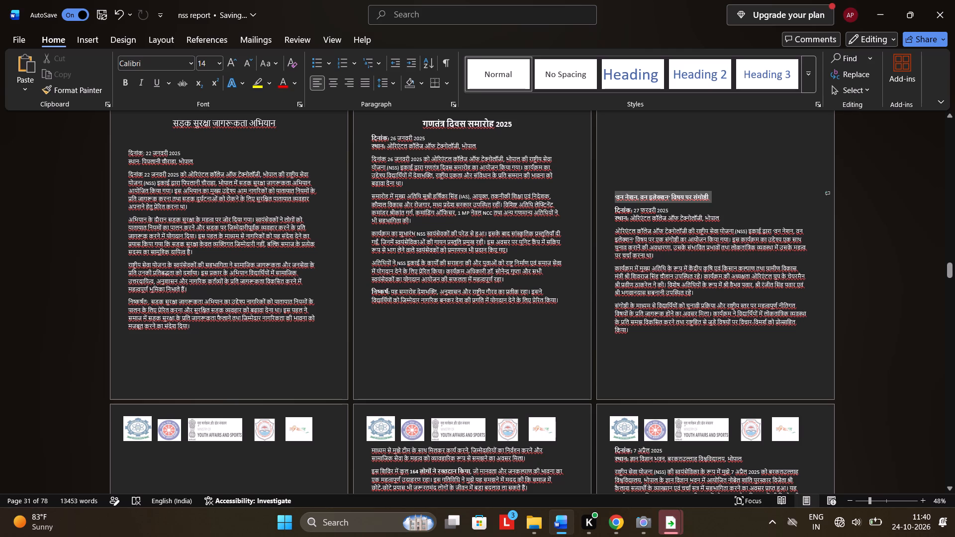
drag(710, 197, 723, 198)
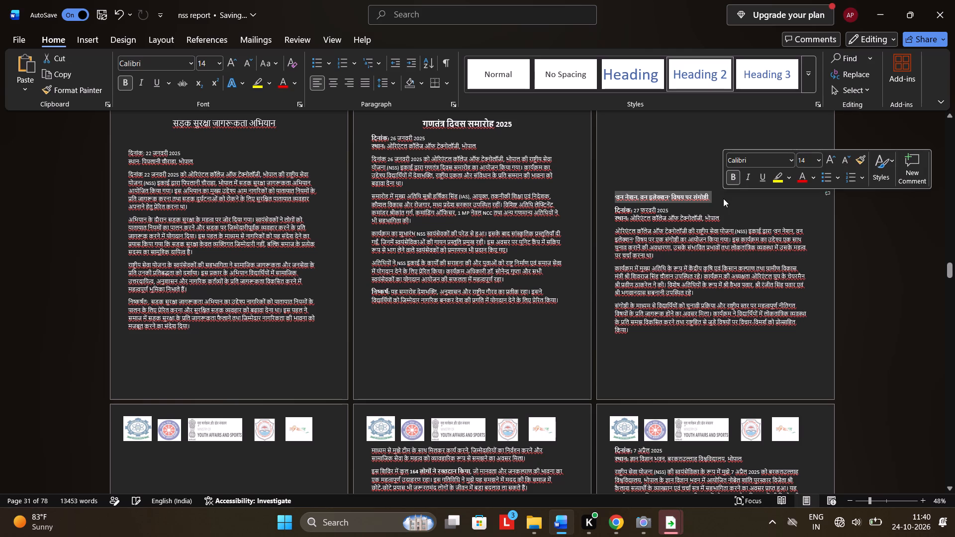
click(821, 156)
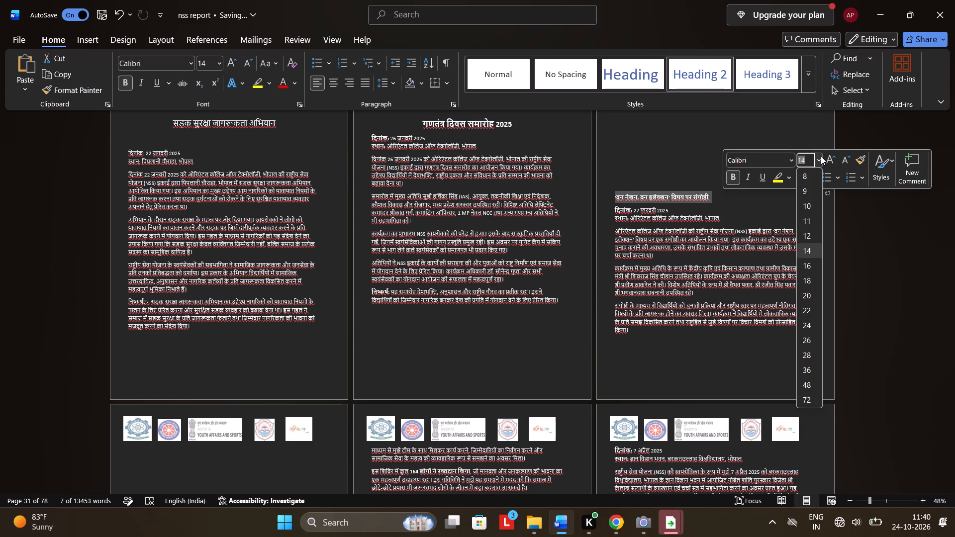
click(811, 298)
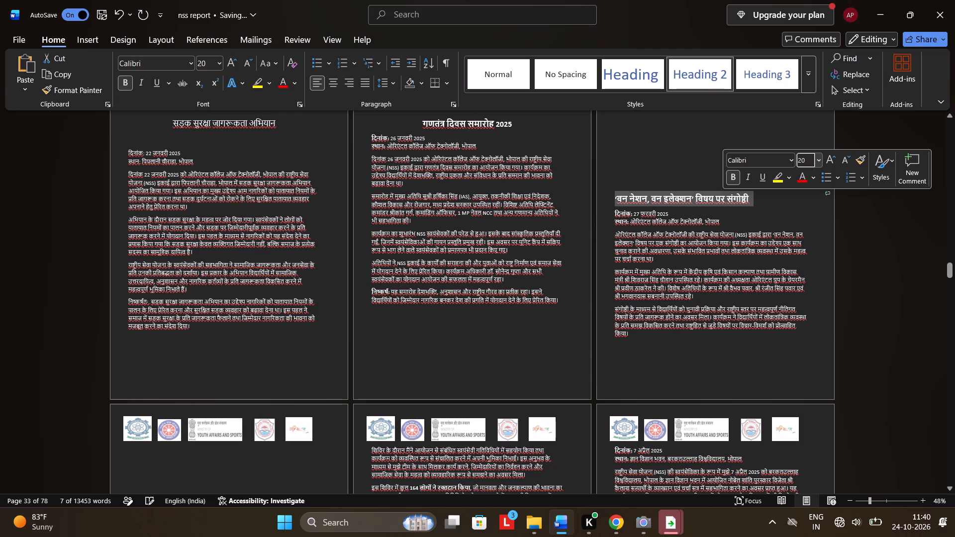
click(333, 83)
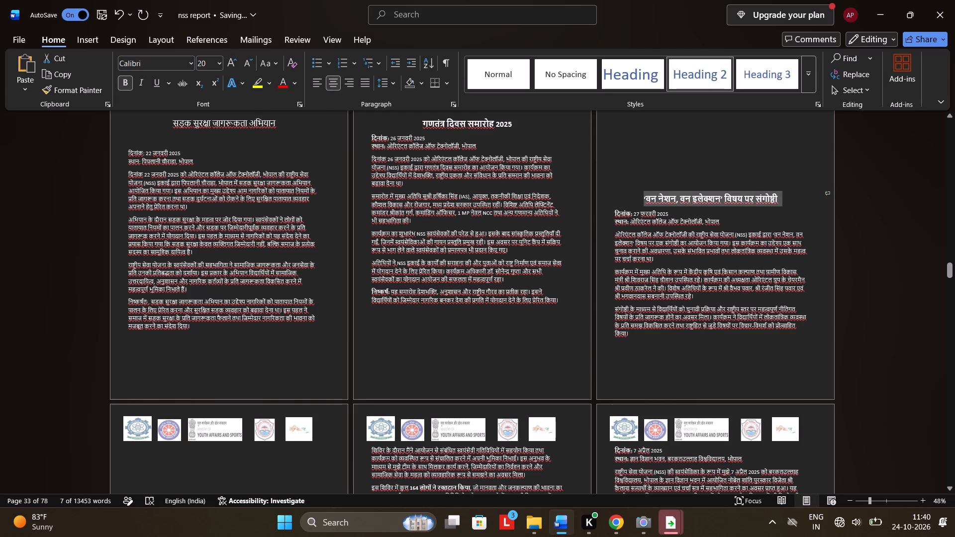
Insert a blank line between the गणतंत्र दिवस समारोह 2025 heading and its date line.
click(369, 136)
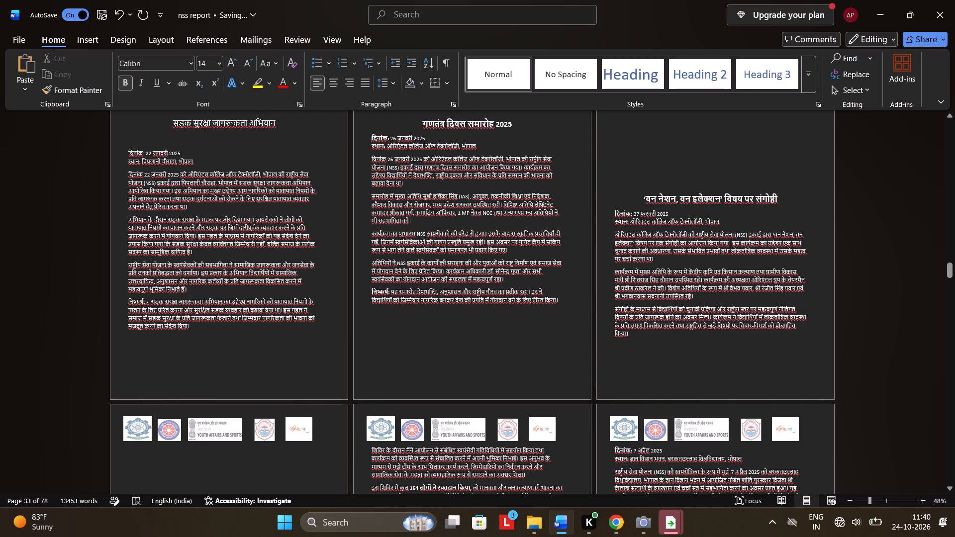
key(Return)
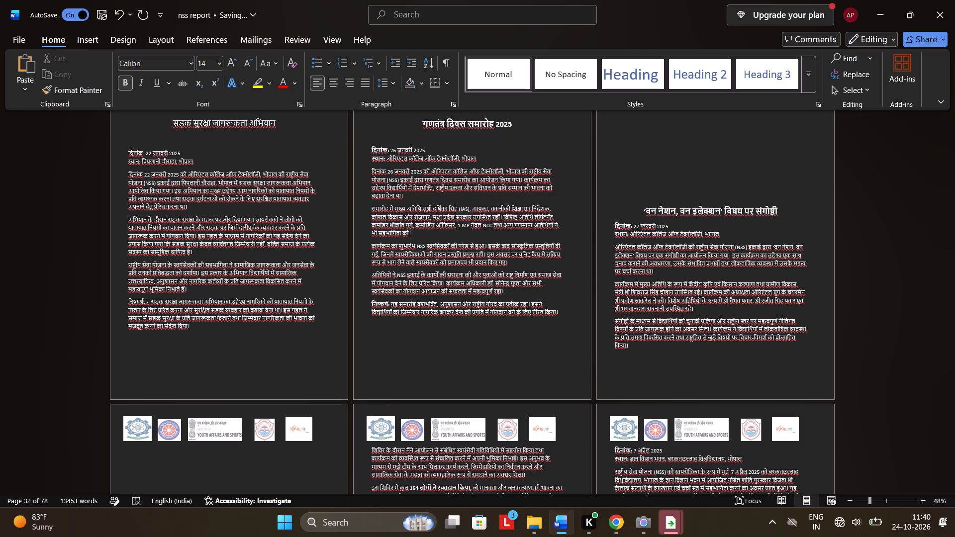
Replace the size 20 blank line under the सड़क सुरक्षा जागरूकता अभियान heading with a blank line at the date line's size 14.
click(143, 138)
key(BackSpace)
key(BackSpace)
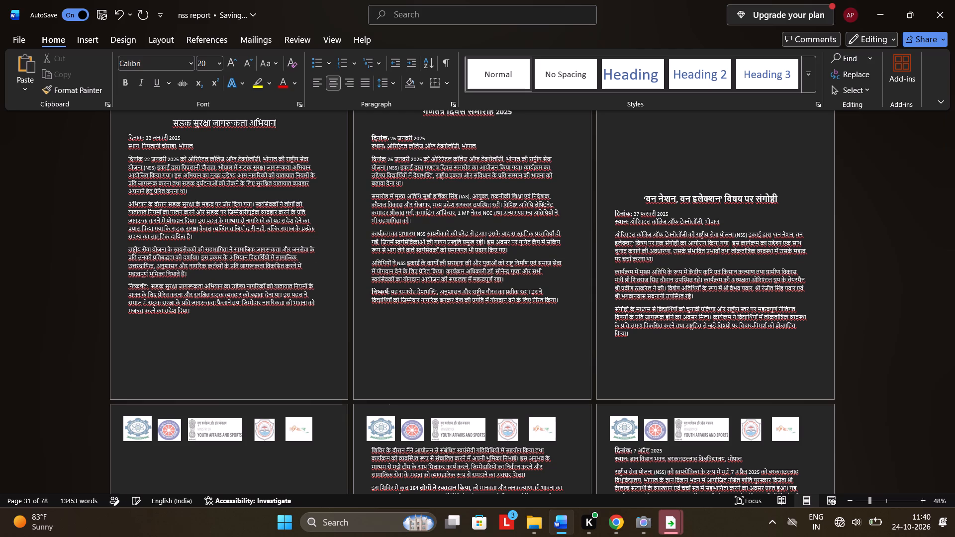
click(123, 141)
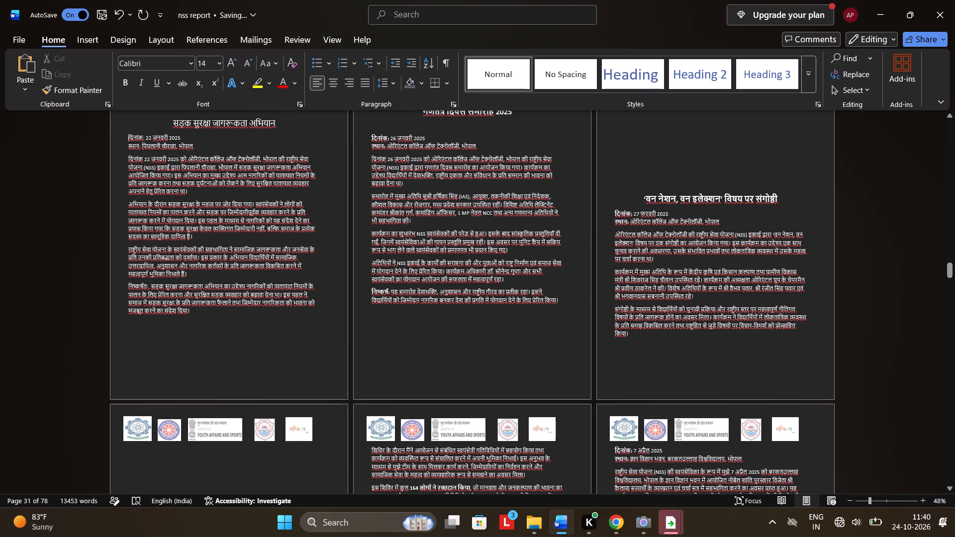
key(Return)
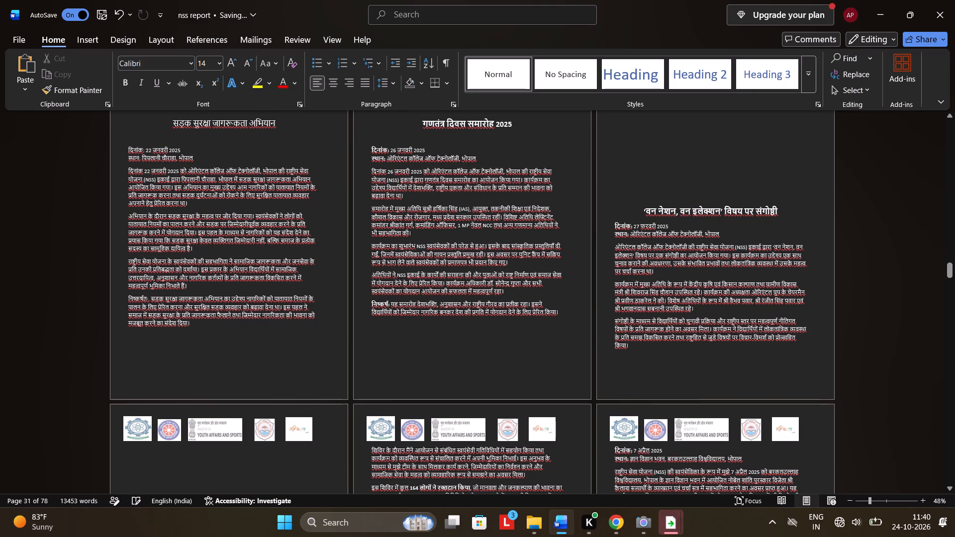
Insert a blank line between the 'वन नेशन, वन इलेक्शन' heading and its date line.
click(608, 226)
key(Return)
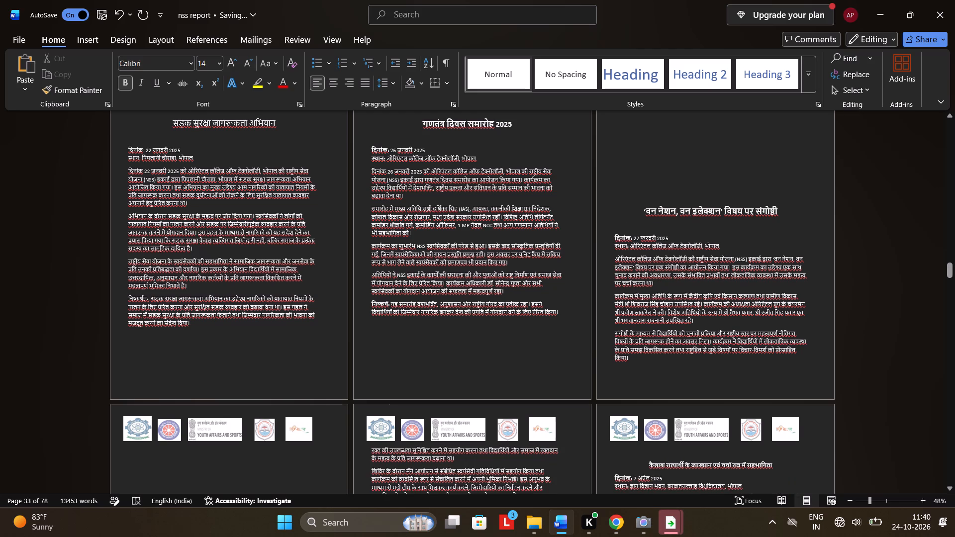
Delete the block of blank lines above the 'वन नेशन, वन इलेक्शन' heading, keeping a single blank line at the top of its page.
drag(680, 199, 664, 105)
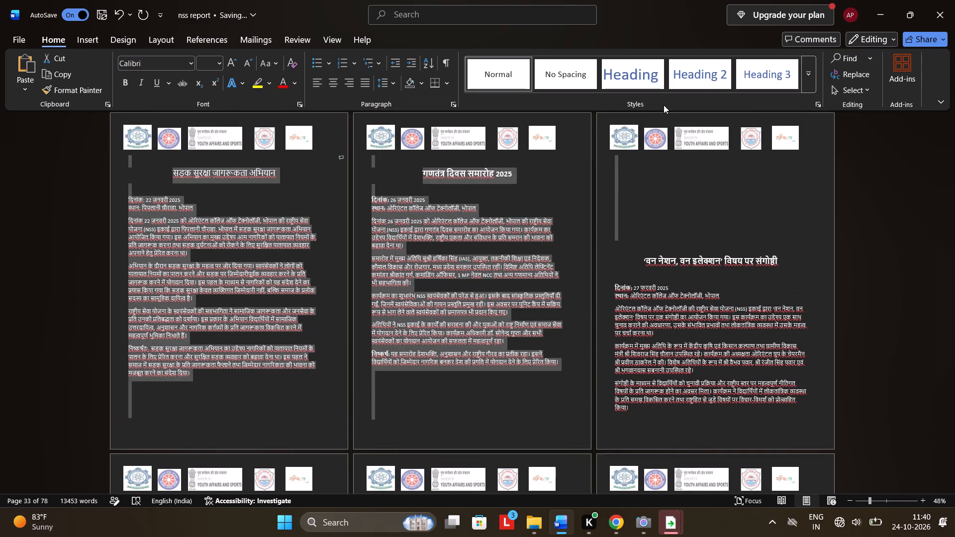
click(688, 207)
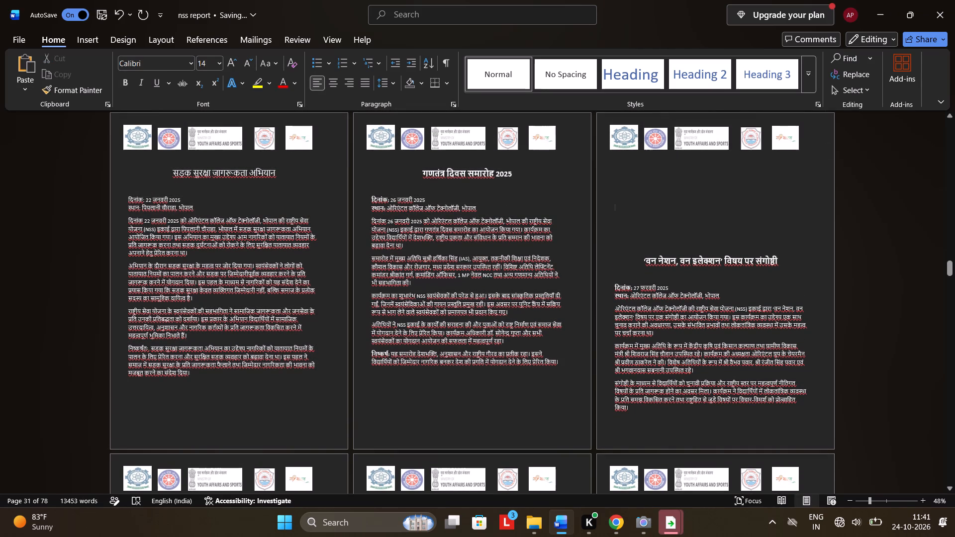
click(674, 244)
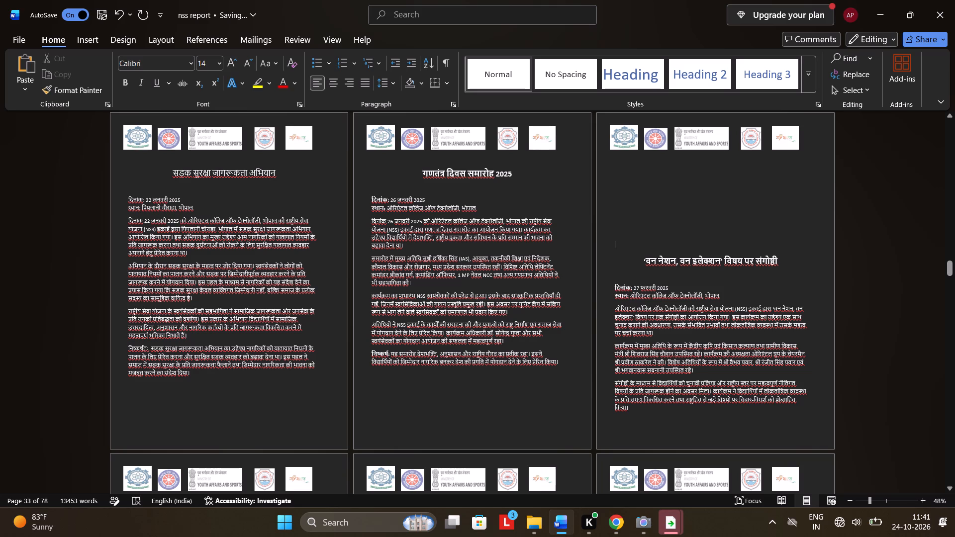
drag(674, 244, 667, 172)
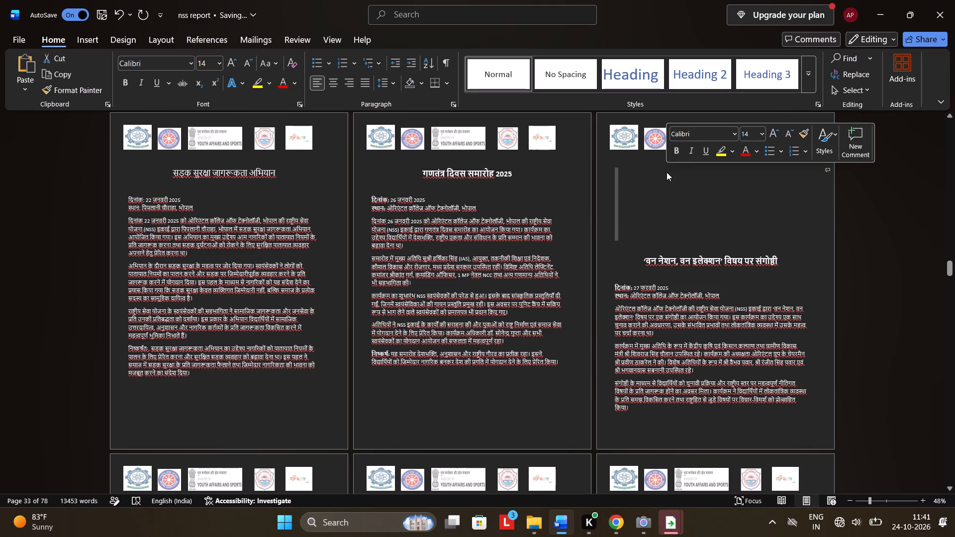
key(BackSpace)
key(BackSpace)
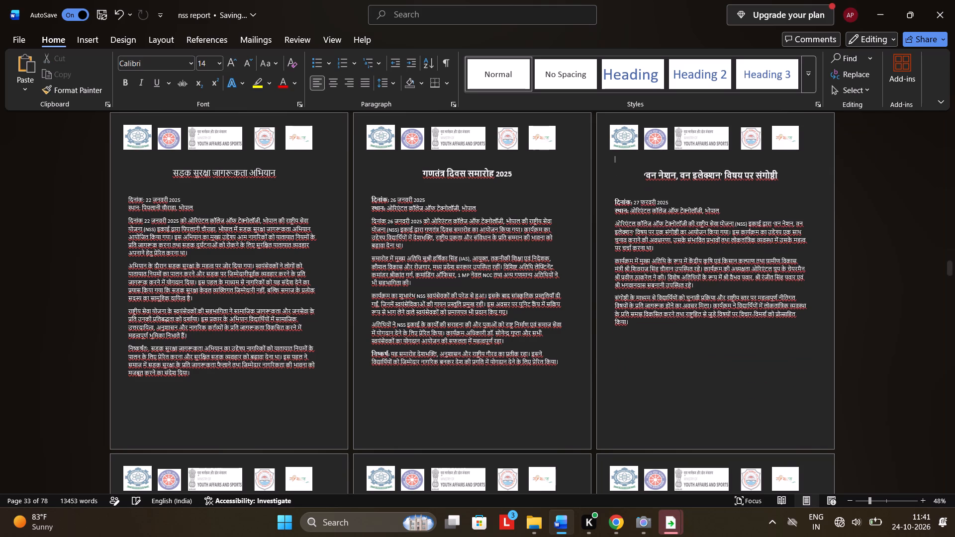
key(BackSpace)
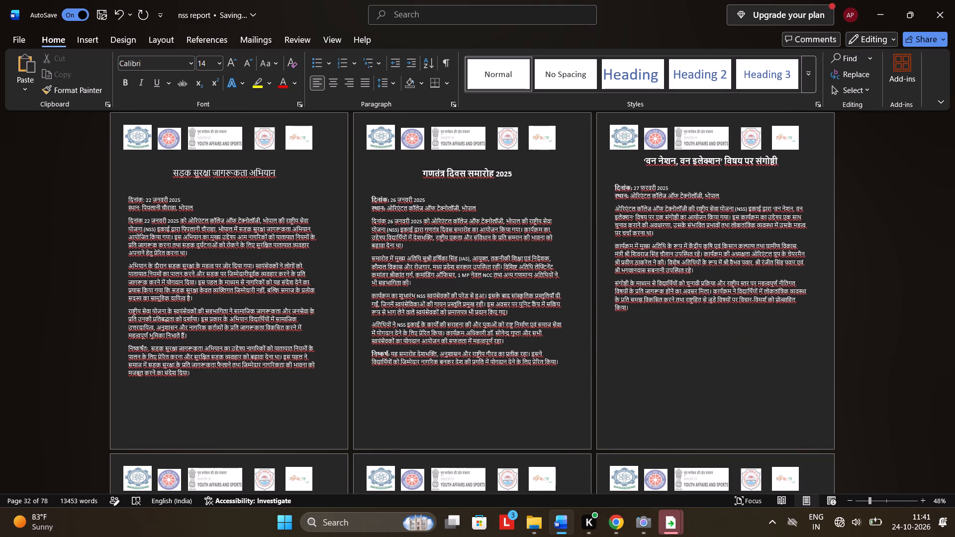
key(Return)
Set the रक्तदान शिविर heading to font size 20 and centre it.
scroll(388, 302, down, 3)
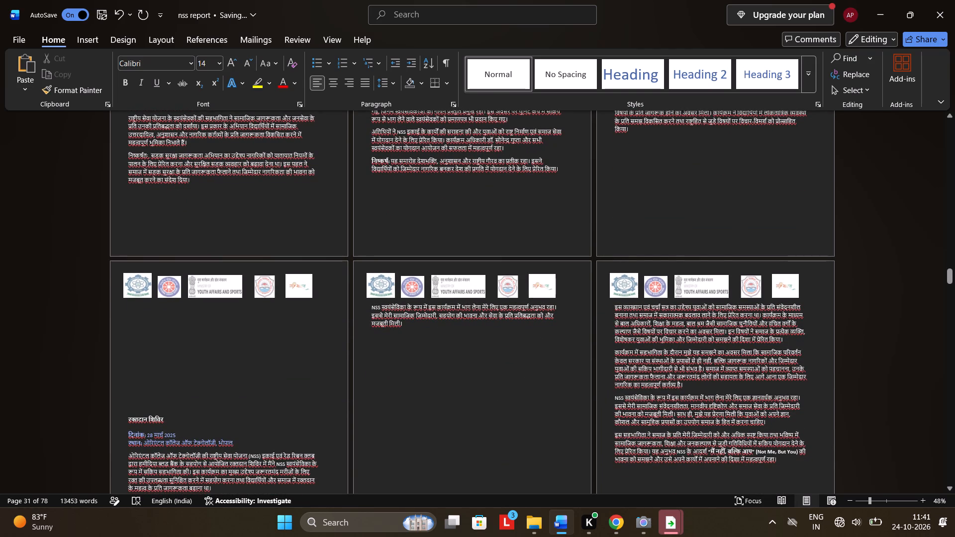
drag(123, 420, 173, 418)
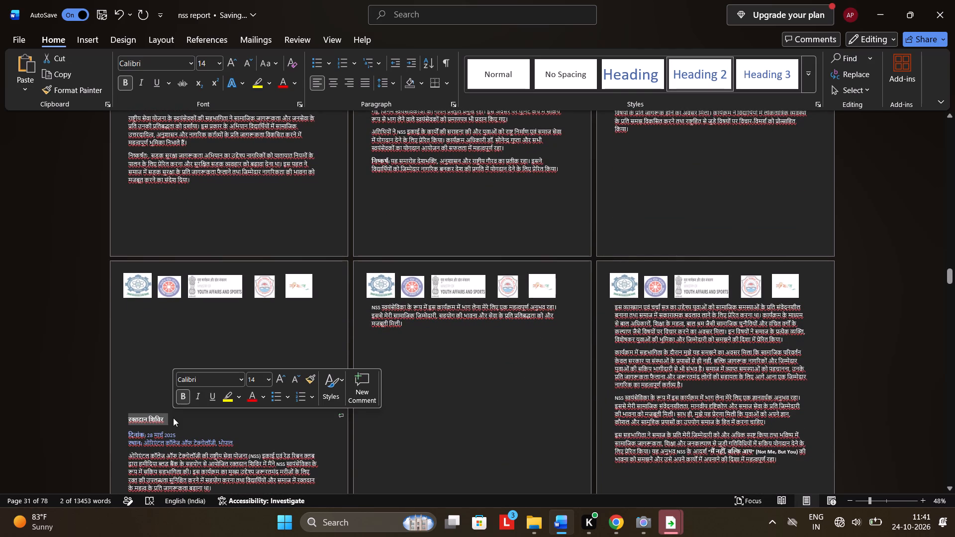
click(270, 376)
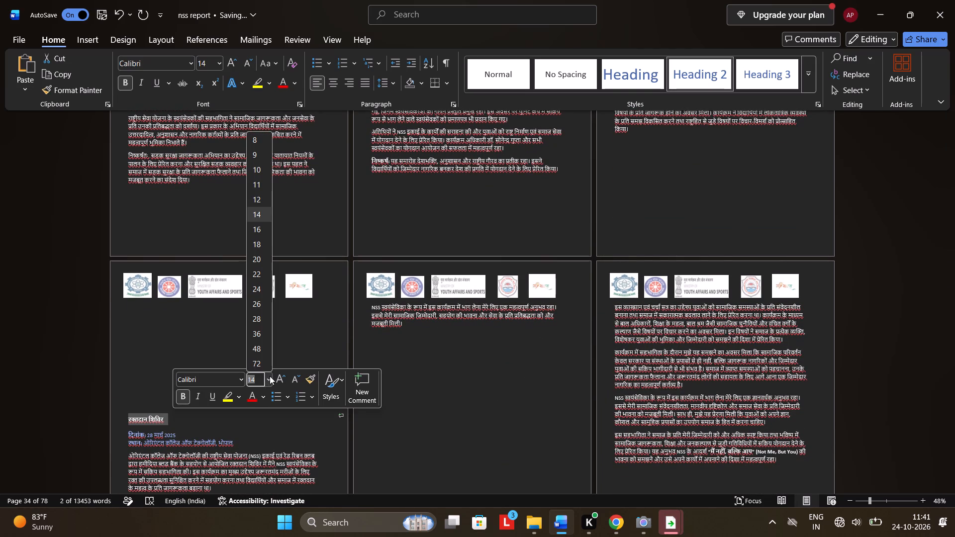
click(258, 255)
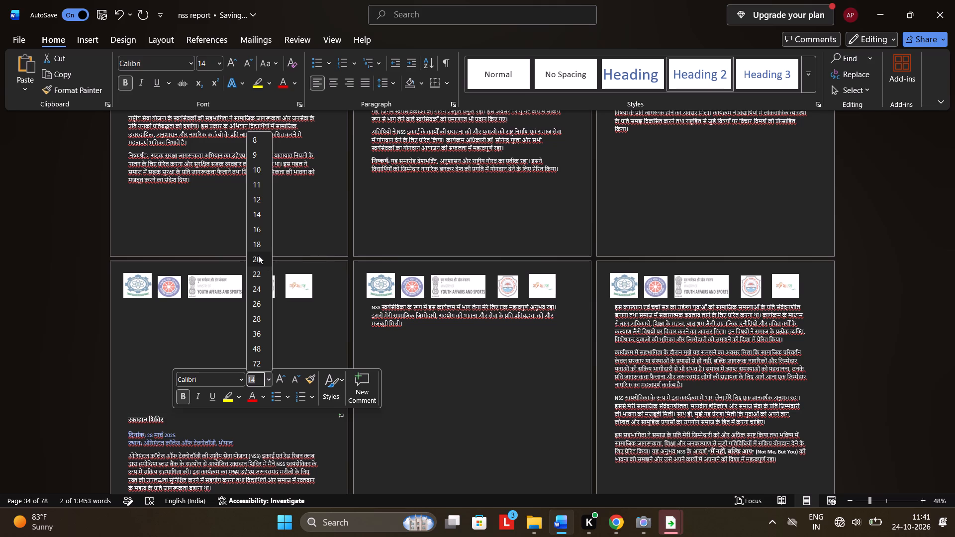
click(332, 81)
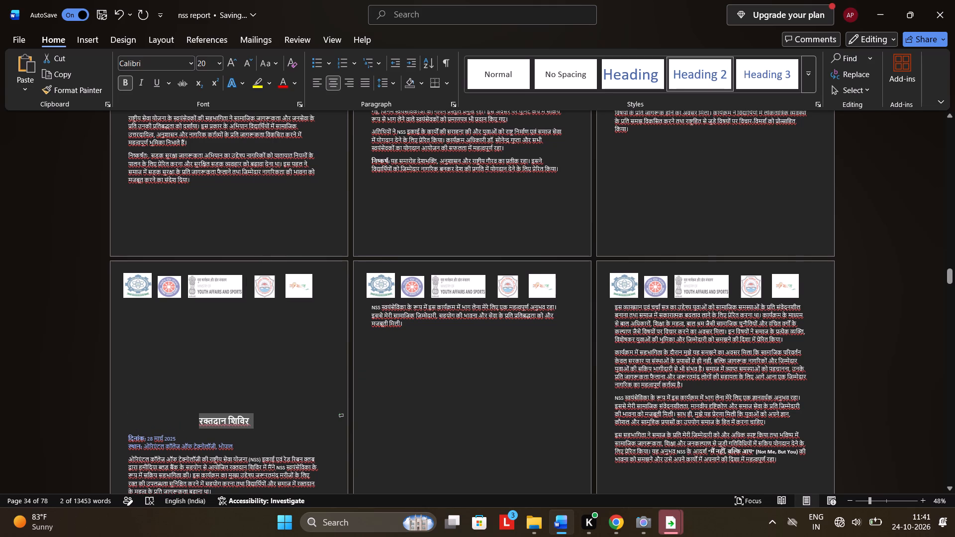
Delete the block of blank lines above the रक्तदान शिविर heading, keeping it at the top of its own page.
drag(159, 394, 158, 316)
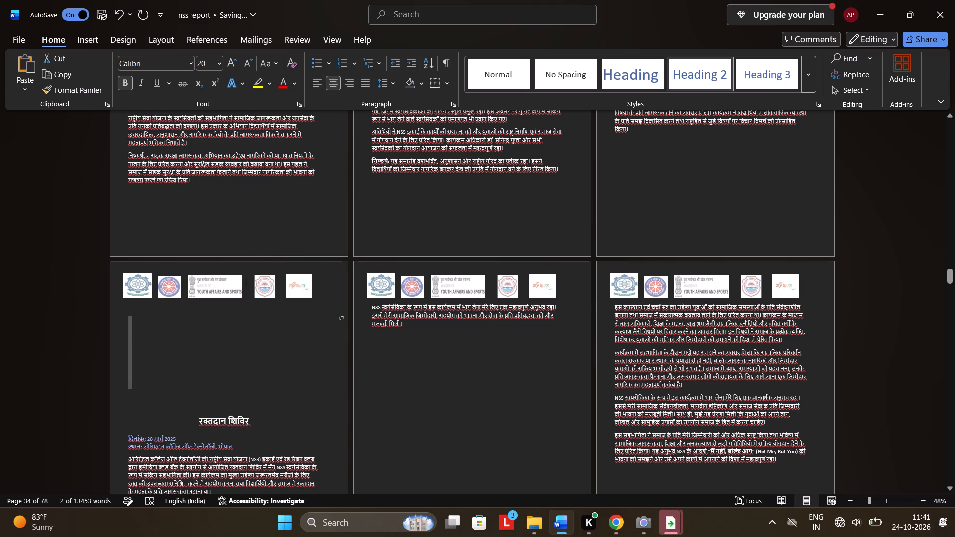
drag(158, 316, 159, 311)
key(BackSpace)
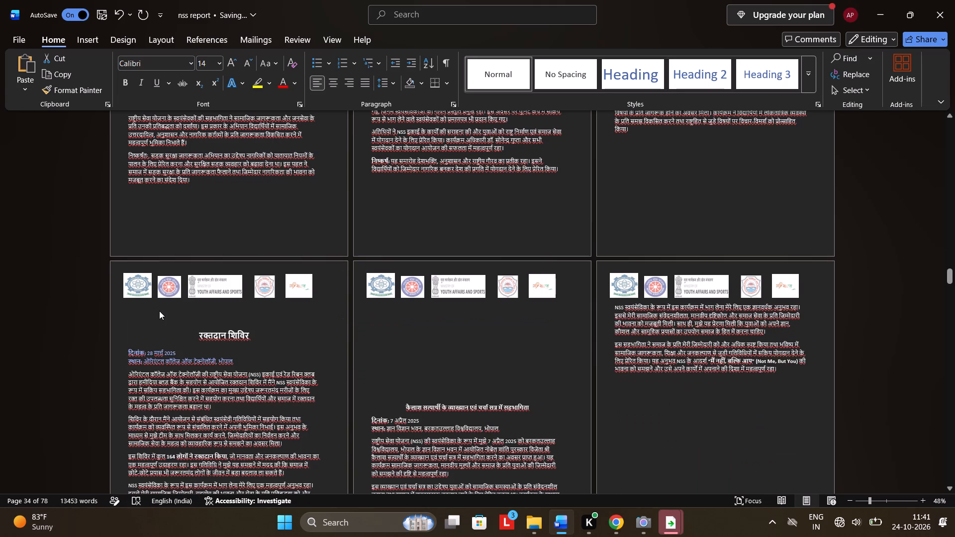
key(BackSpace)
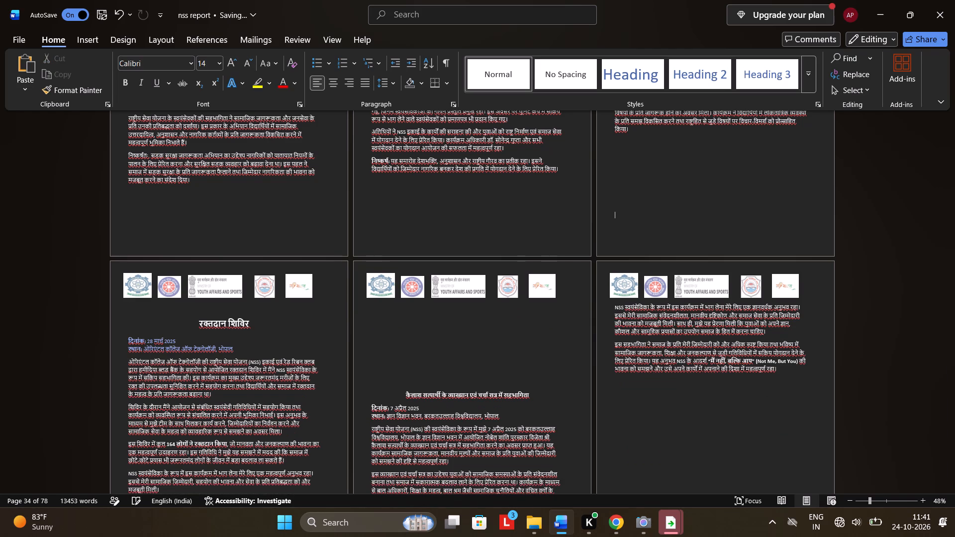
key(BackSpace)
key(Return)
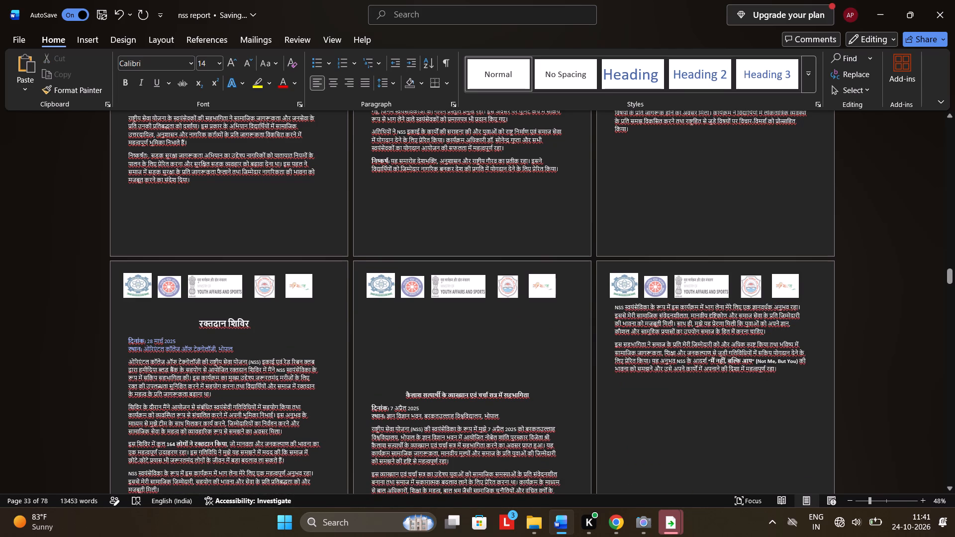
Insert a blank line between the रक्तदान शिविर heading and its date line.
click(124, 341)
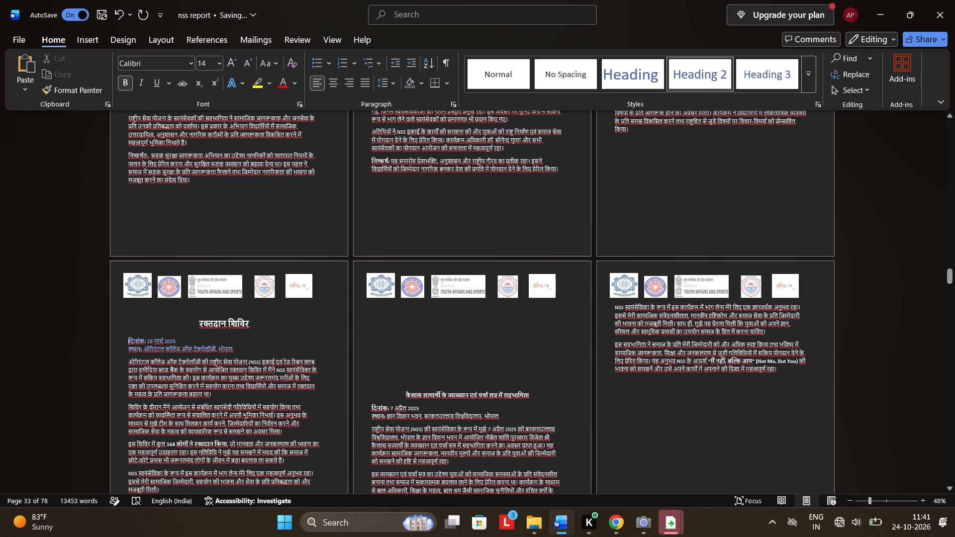
key(BackSpace)
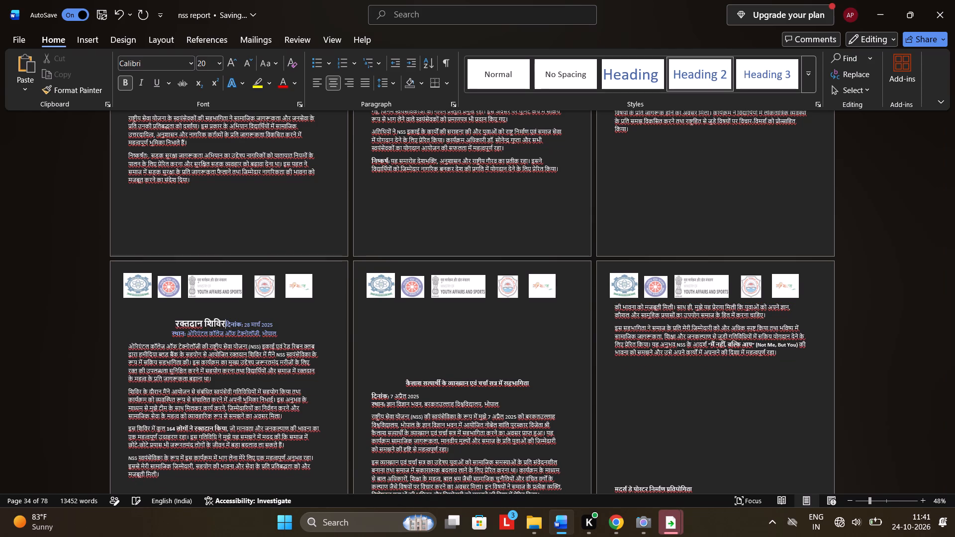
key(Return)
key(Return)
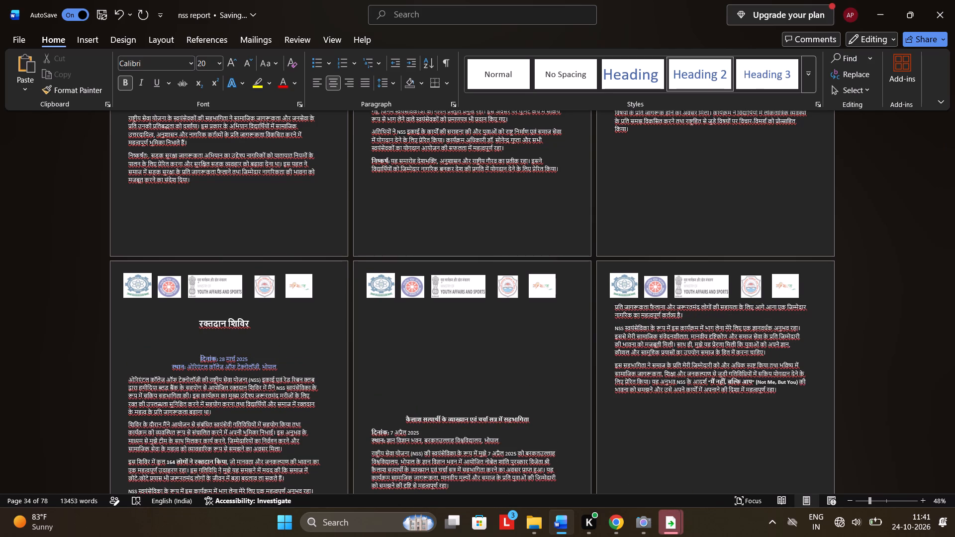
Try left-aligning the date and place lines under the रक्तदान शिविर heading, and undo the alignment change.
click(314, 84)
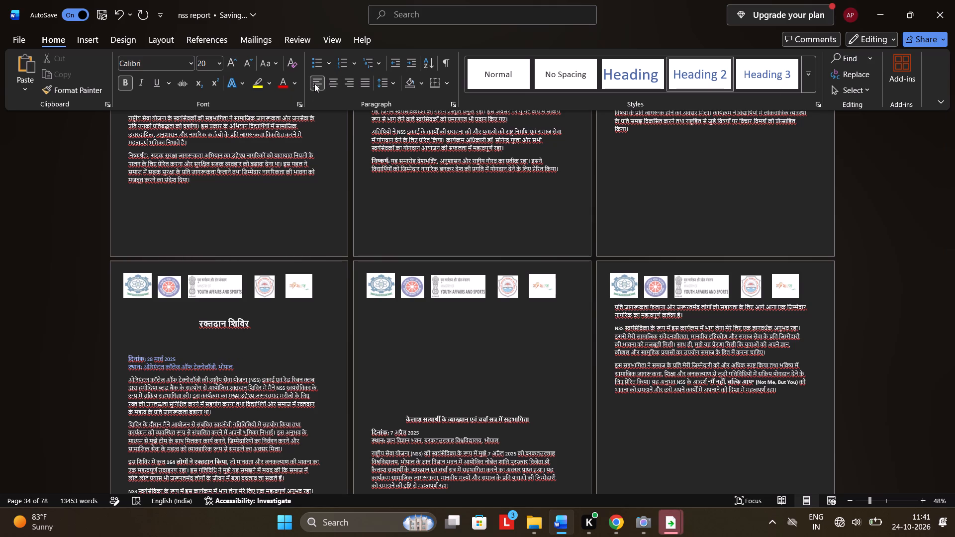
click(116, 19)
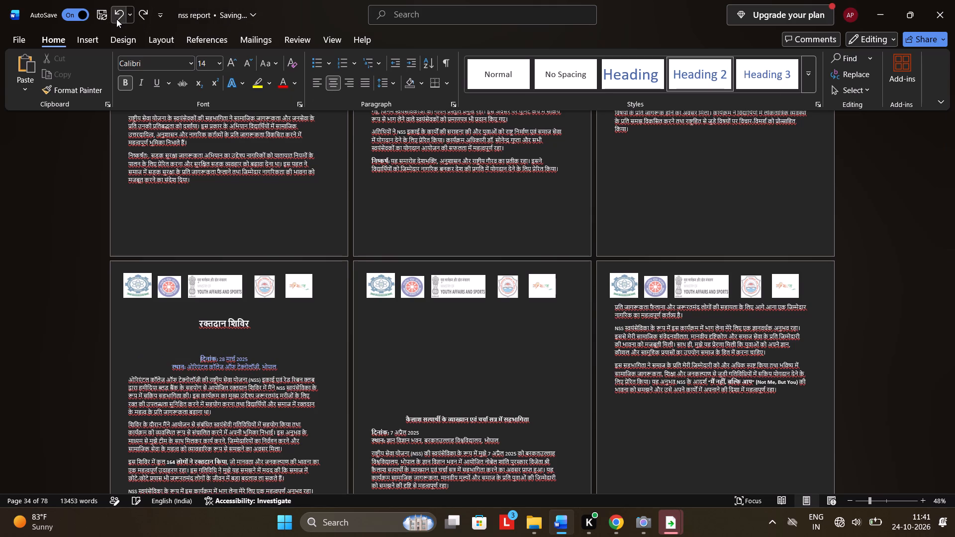
Undo the last two changes under the रक्तदान शिविर heading, including the blank line inserted above its date line.
click(116, 19)
click(116, 19)
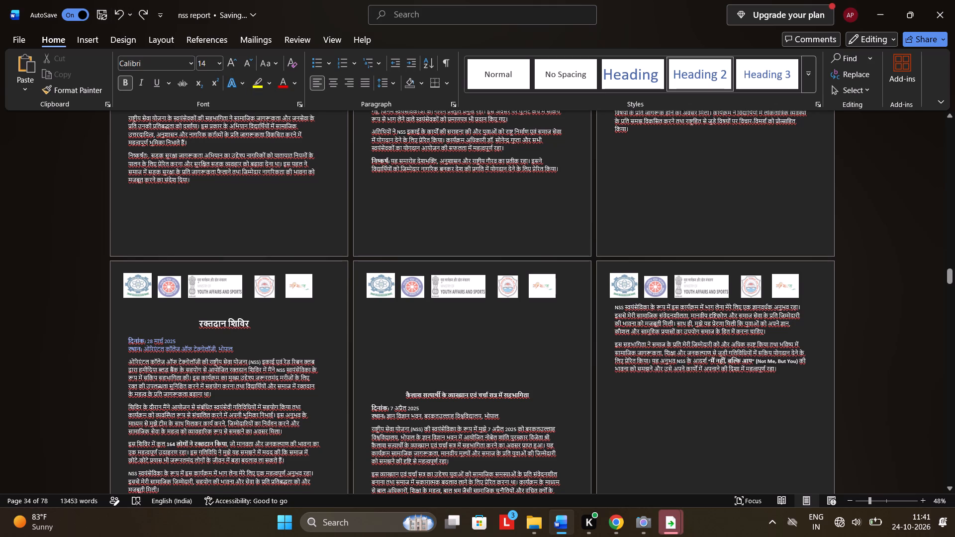
Set the heading कैलाश सत्यार्थी के व्याख्यान एवं चर्चा सत्र में सहभागिता to font size 20.
click(427, 365)
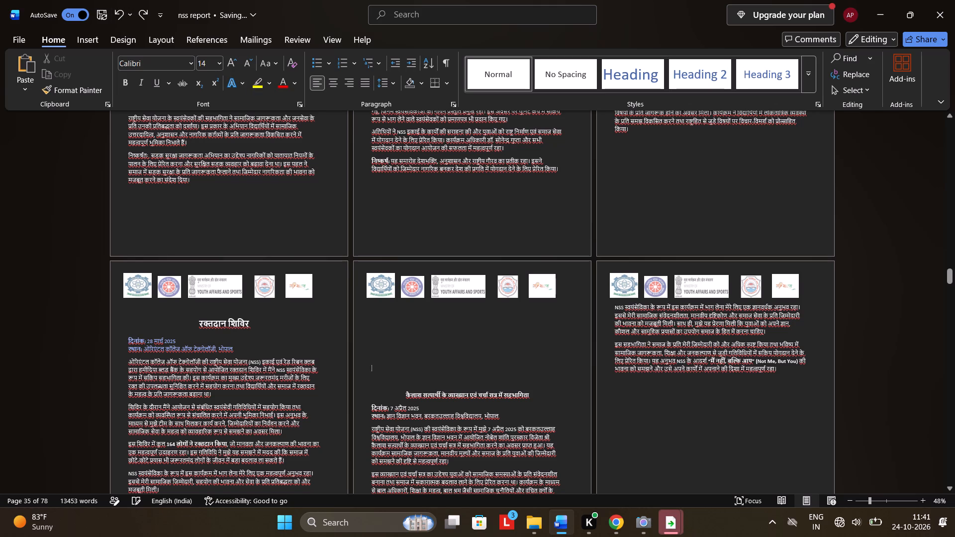
scroll(423, 409, down, 1)
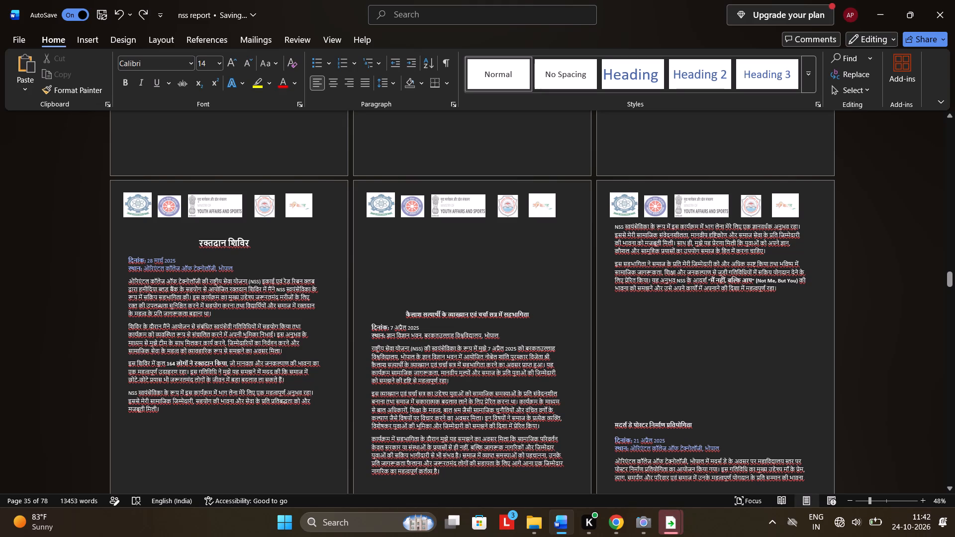
drag(405, 319, 485, 314)
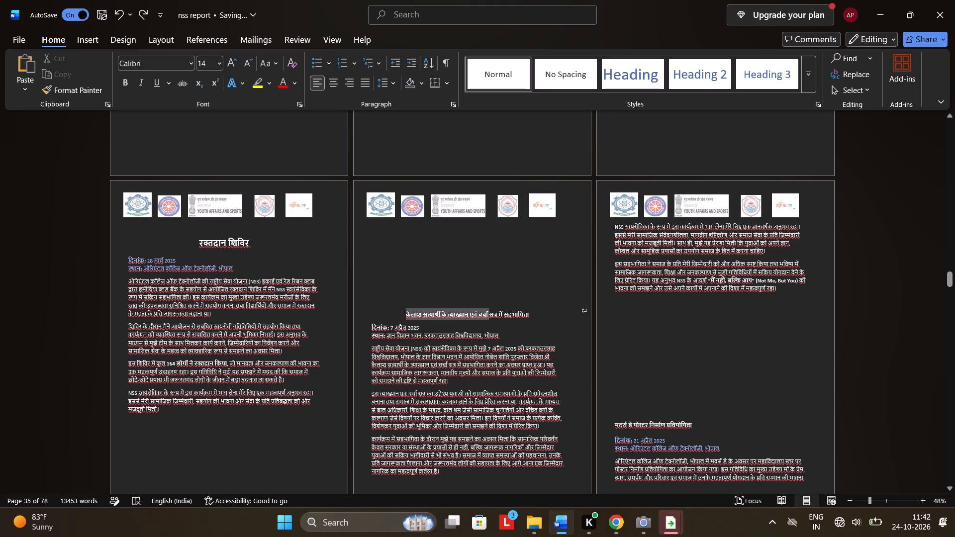
drag(485, 314, 520, 314)
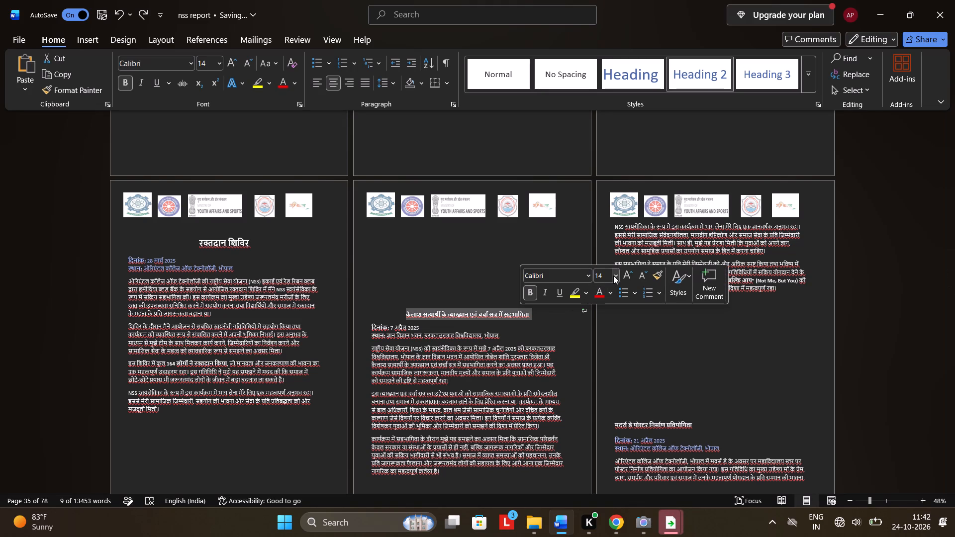
click(613, 275)
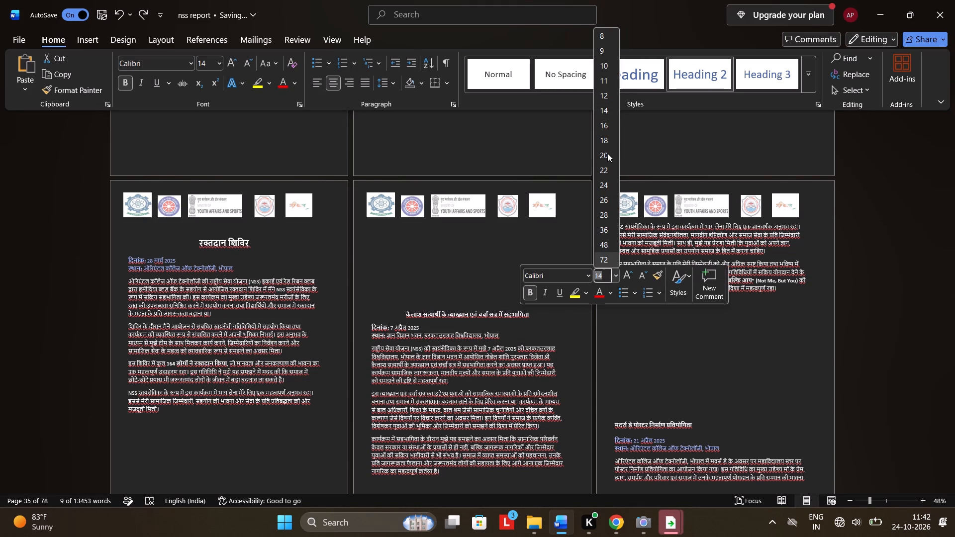
click(607, 153)
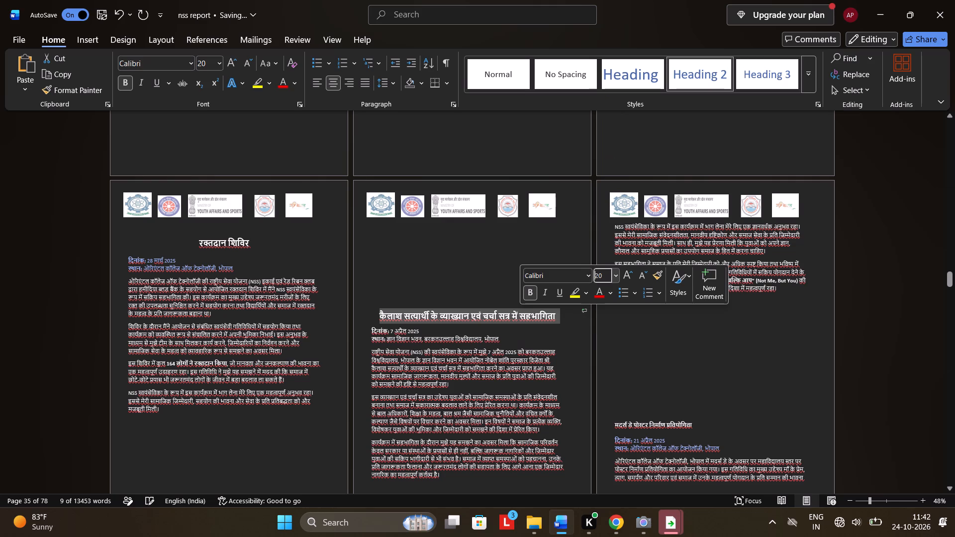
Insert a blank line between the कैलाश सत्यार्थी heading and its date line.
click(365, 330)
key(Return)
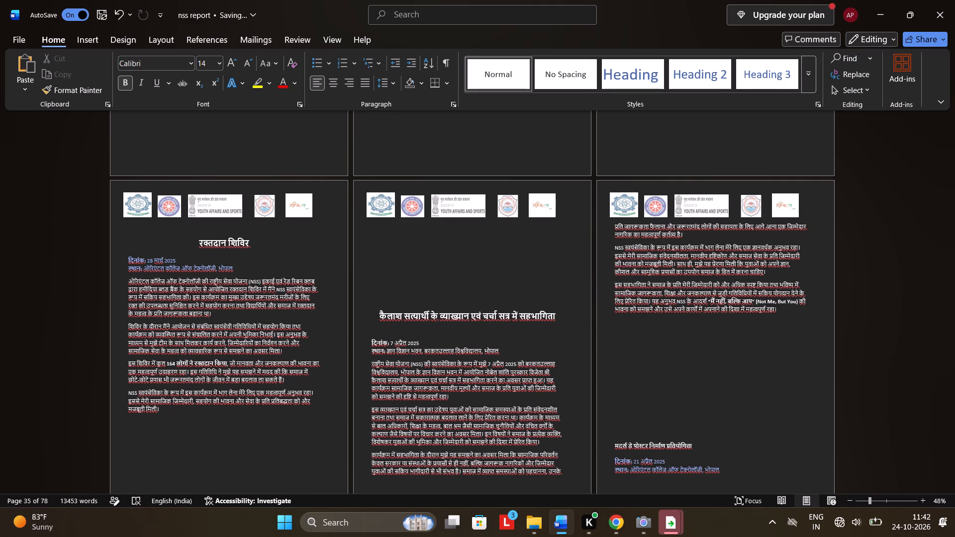
Reduce the block of blank lines above the कैलाश सत्यार्थी heading to a single blank line.
click(400, 299)
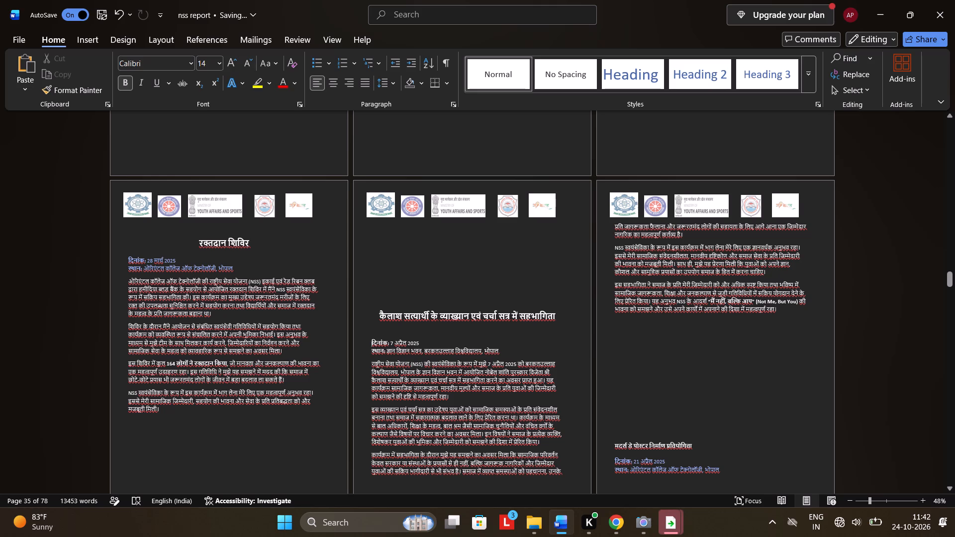
drag(400, 299, 406, 226)
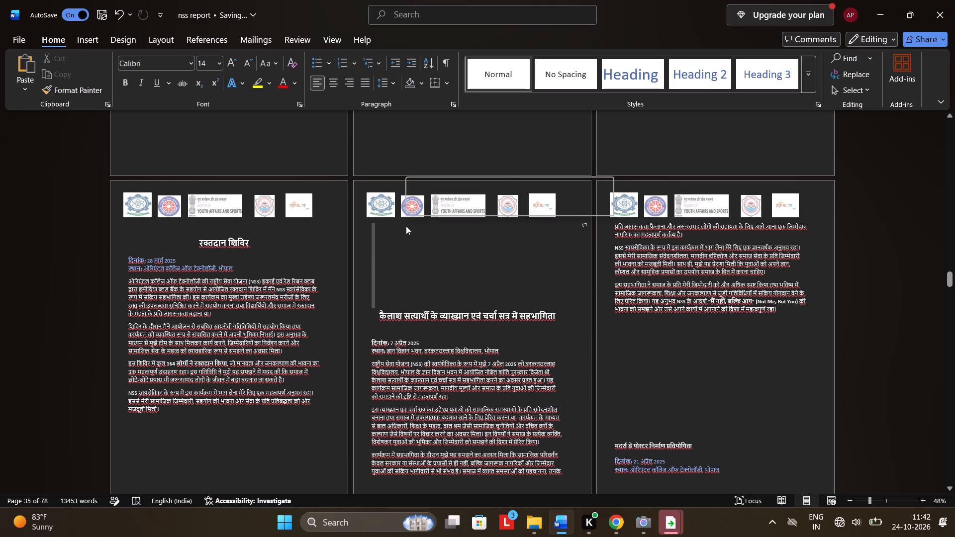
key(BackSpace)
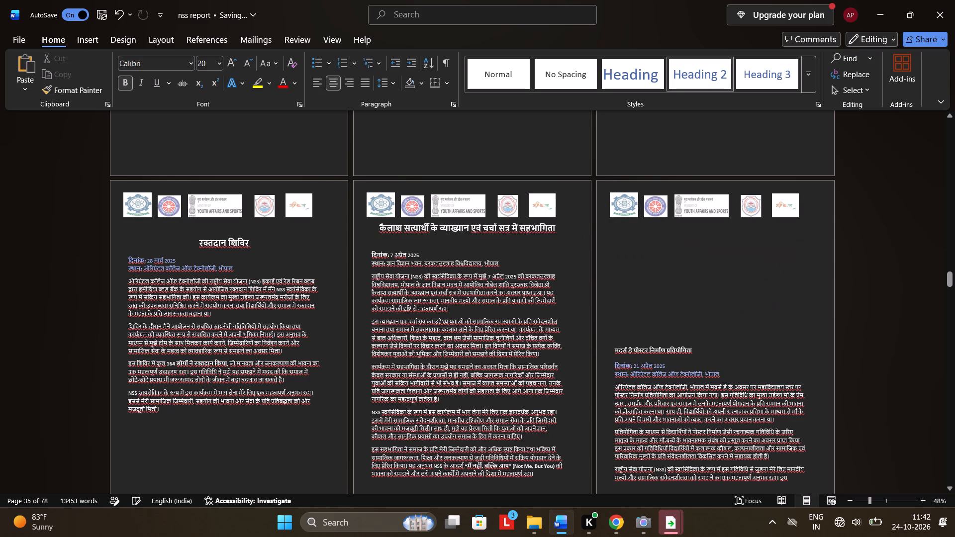
key(Return)
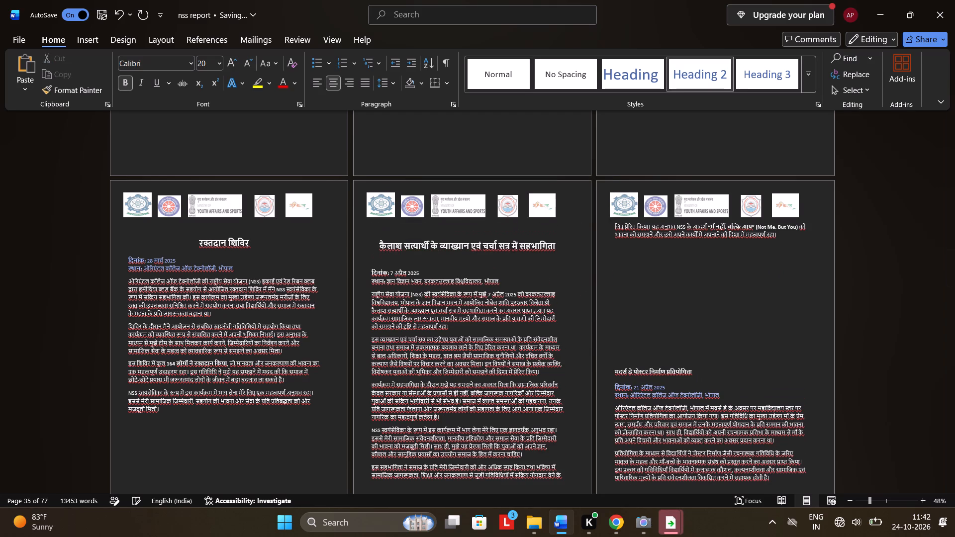
Remove the blank line between the कैलाश सत्यार्थी heading and its date line.
scroll(354, 254, down, 1)
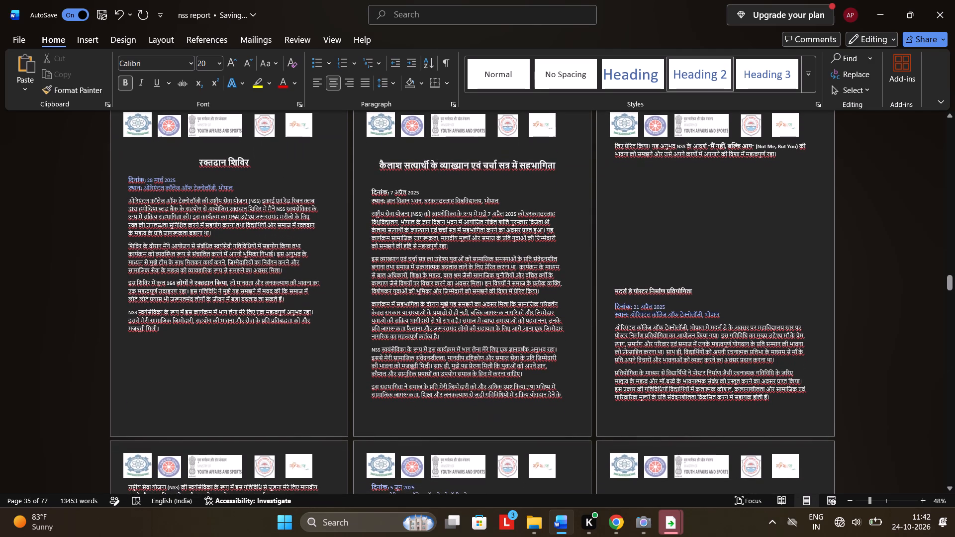
scroll(354, 254, down, 5)
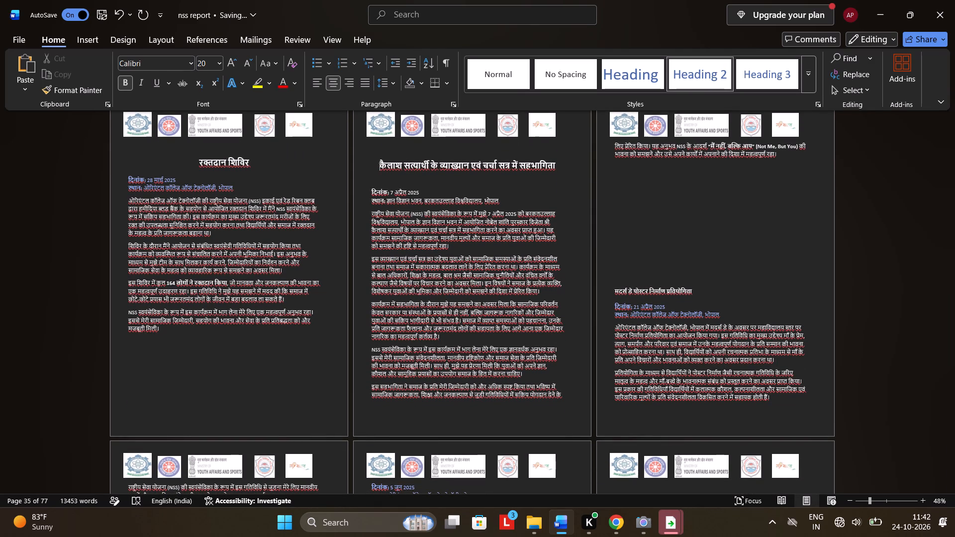
scroll(354, 254, down, 1)
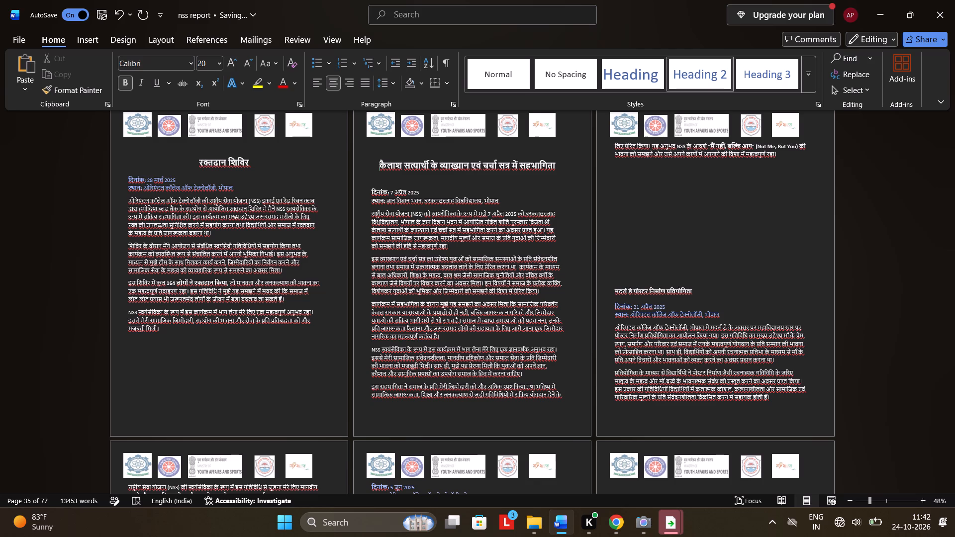
scroll(354, 254, down, 2)
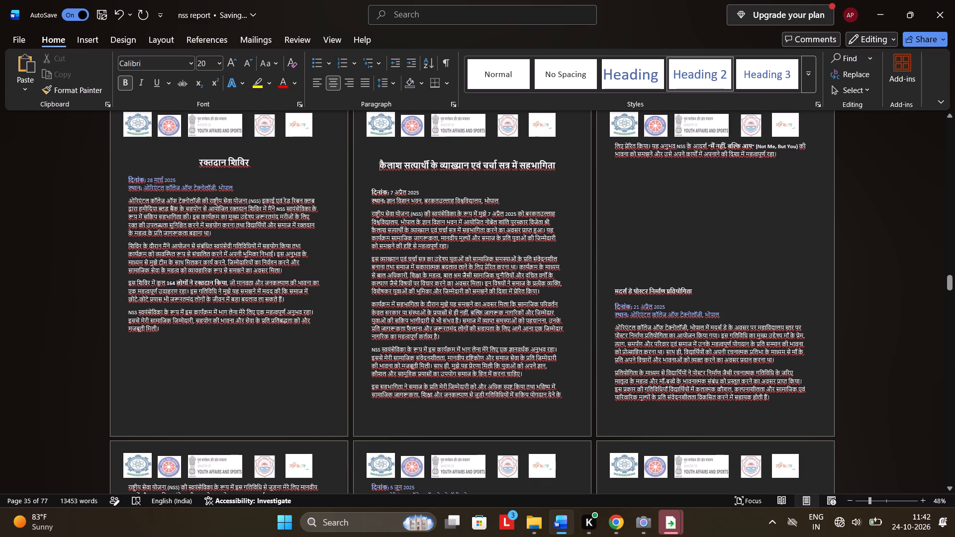
click(379, 183)
key(BackSpace)
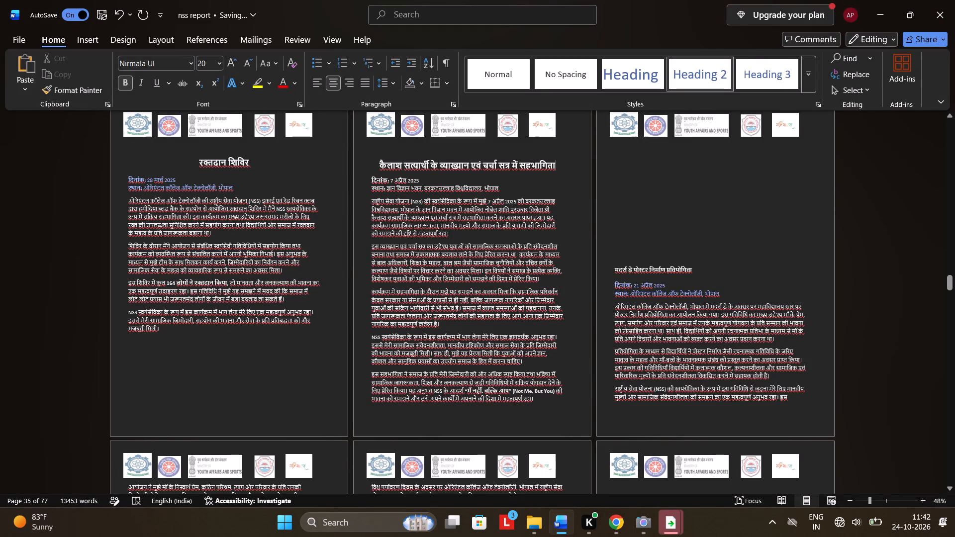
Set the मदर्स डे पोस्टर निर्माण प्रतियोगिता heading to font size 20 and centre it.
drag(611, 266, 632, 266)
drag(632, 266, 721, 264)
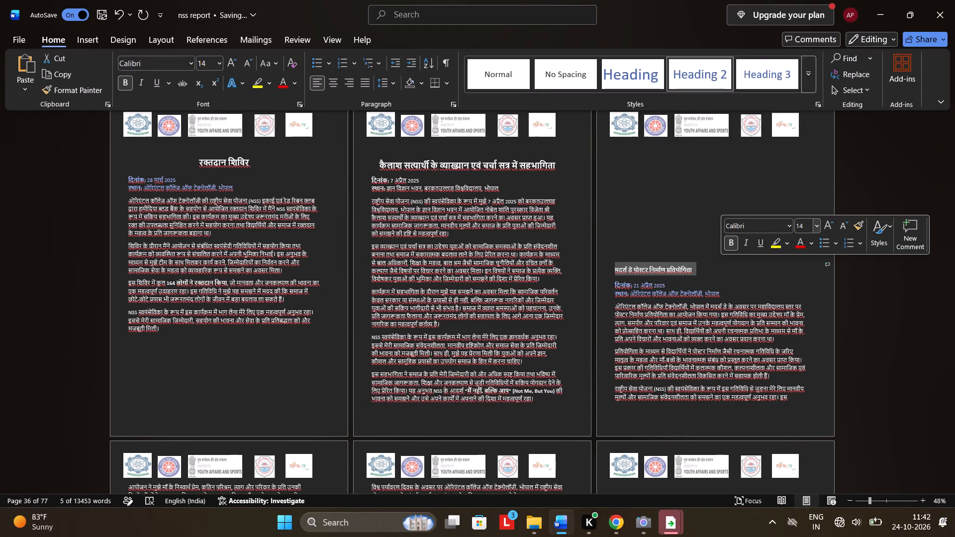
click(812, 226)
text(20)
key(Return)
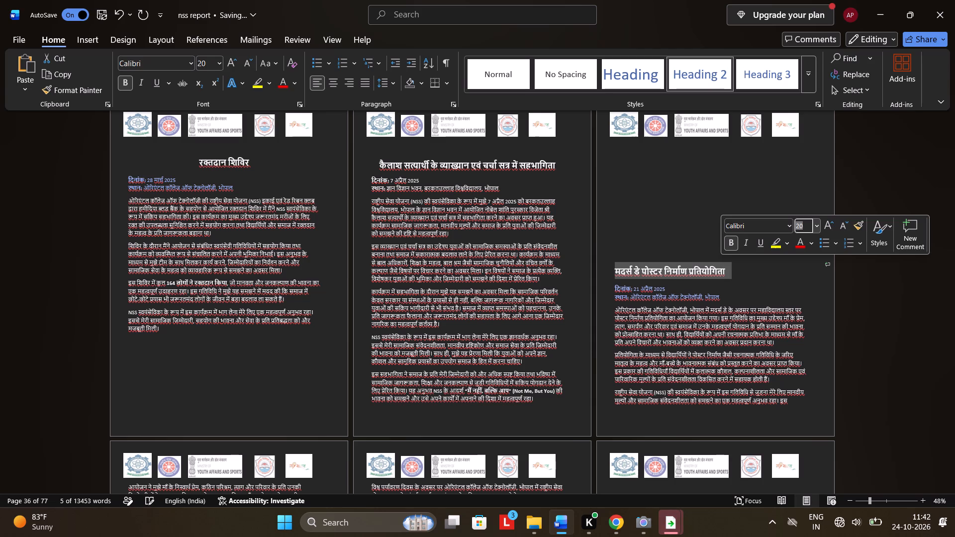
click(332, 87)
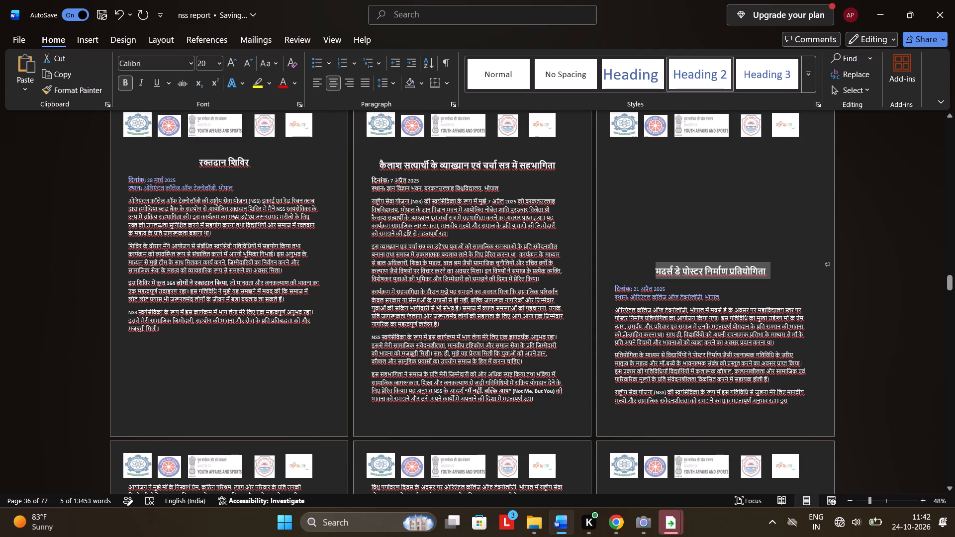
Delete the block of blank lines above the मदर्स डे पोस्टर निर्माण प्रतियोगिता heading, leaving one blank line.
drag(653, 249, 653, 146)
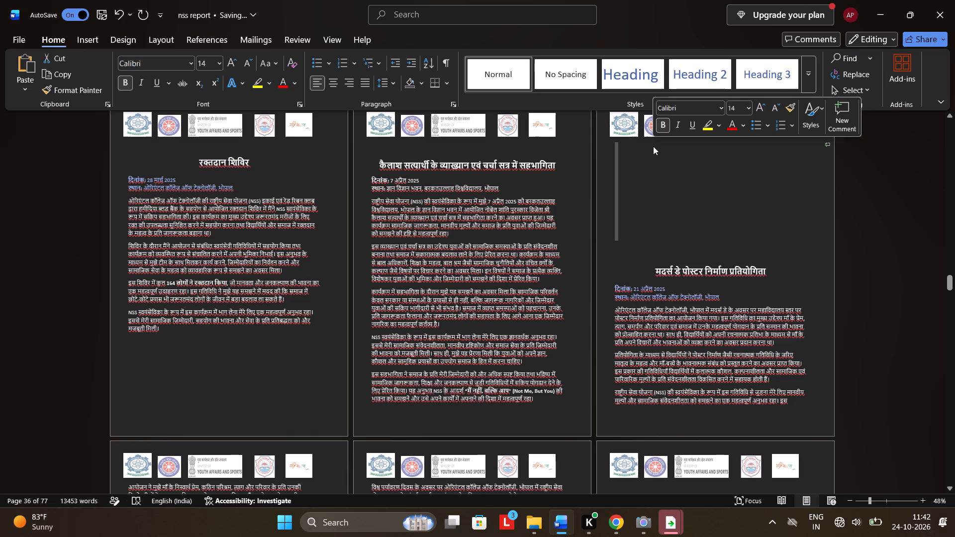
key(BackSpace)
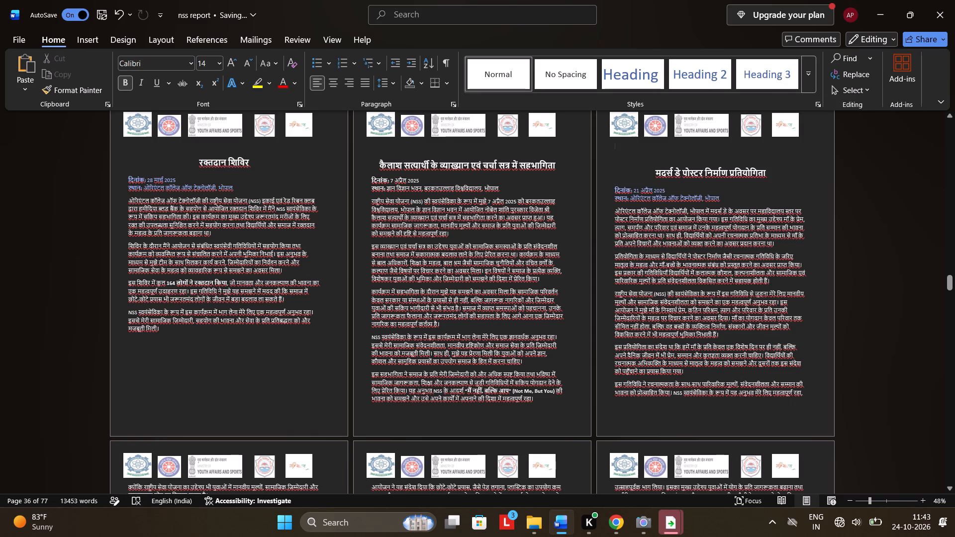
key(BackSpace)
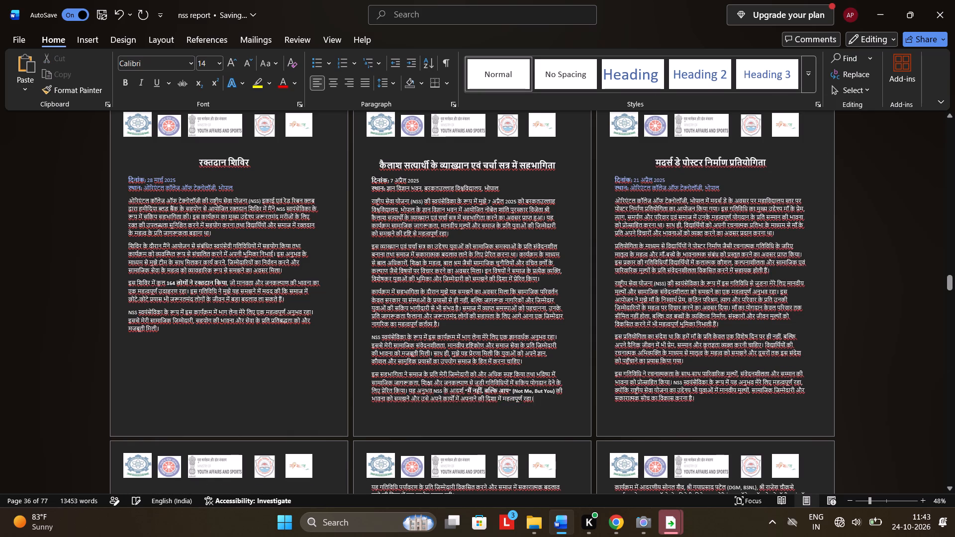
Set the विश्व पर्यावरण दिवस heading to font size 20.
scroll(575, 208, down, 5)
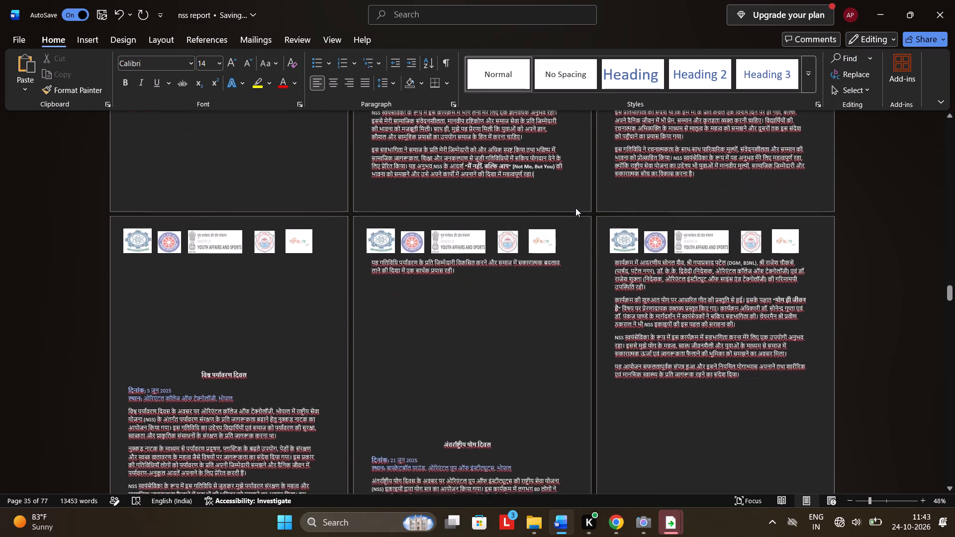
drag(195, 343, 204, 343)
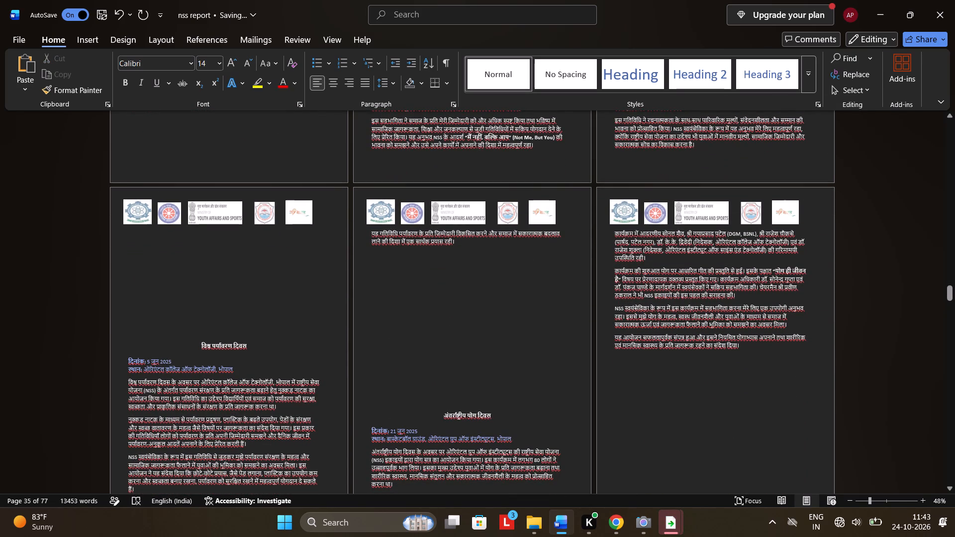
drag(204, 343, 284, 341)
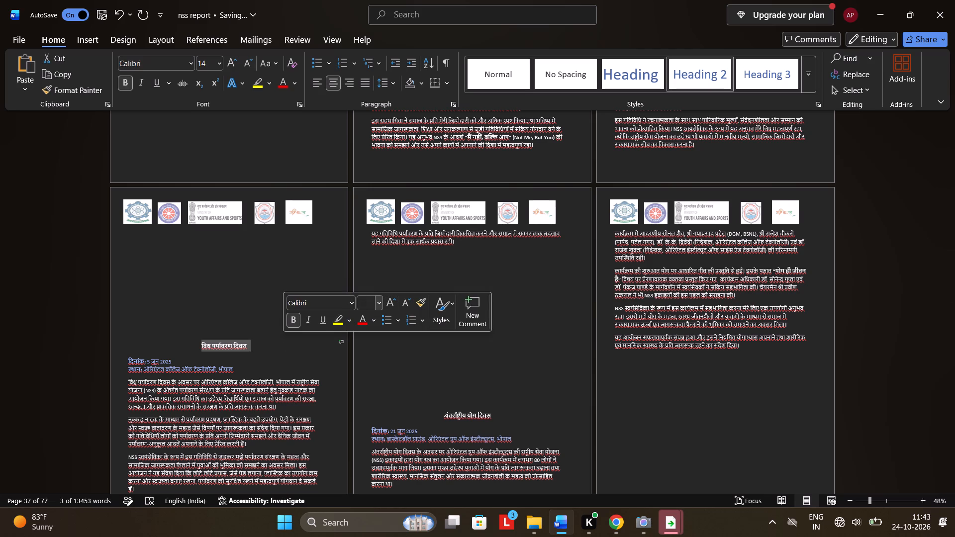
click(367, 302)
text(20)
key(Return)
Delete the block of blank lines above the विश्व पर्यावरण दिवस heading, leaving one blank line.
click(170, 337)
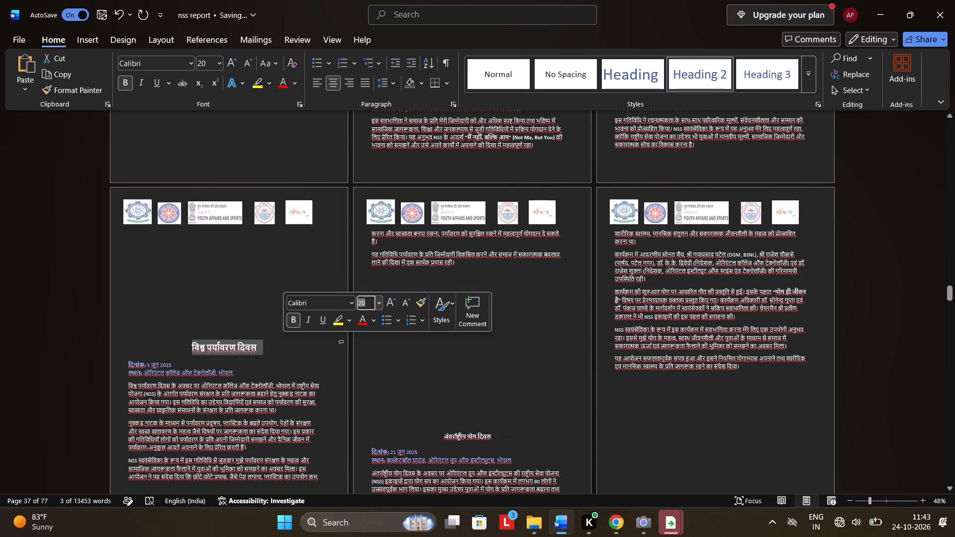
drag(170, 337, 161, 247)
key(BackSpace)
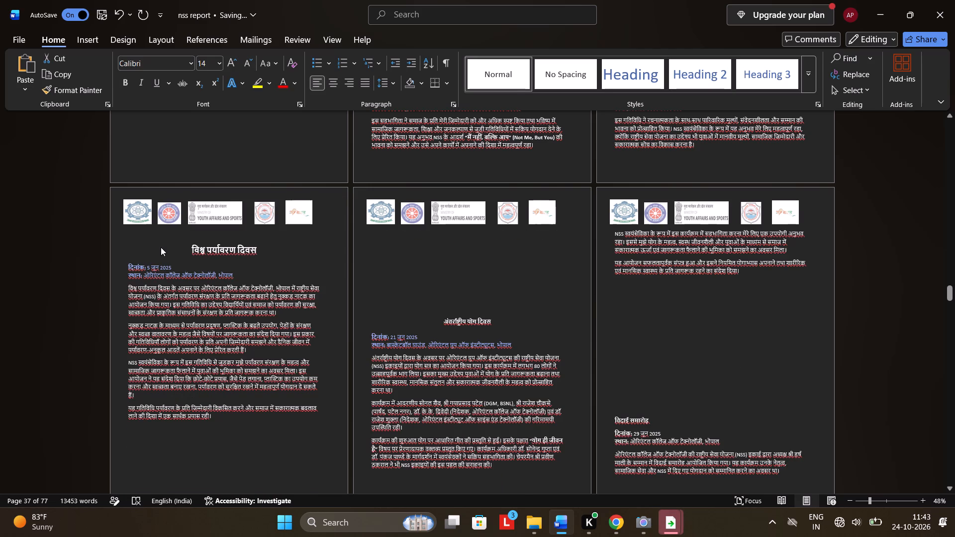
key(BackSpace)
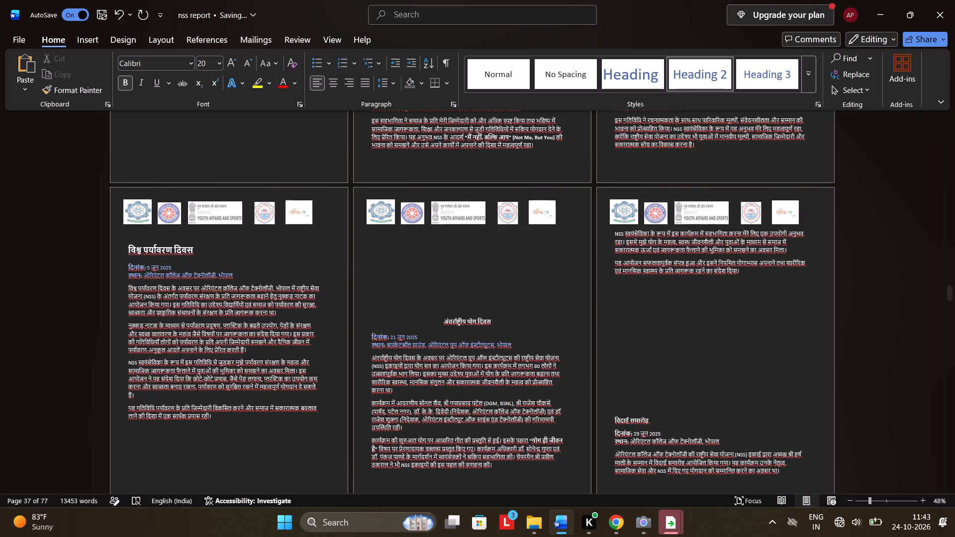
key(Return)
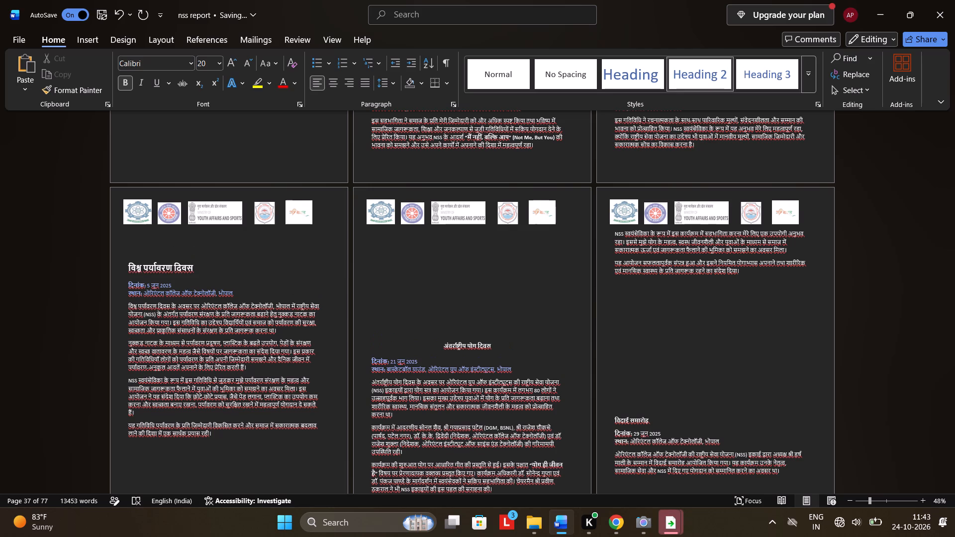
key(BackSpace)
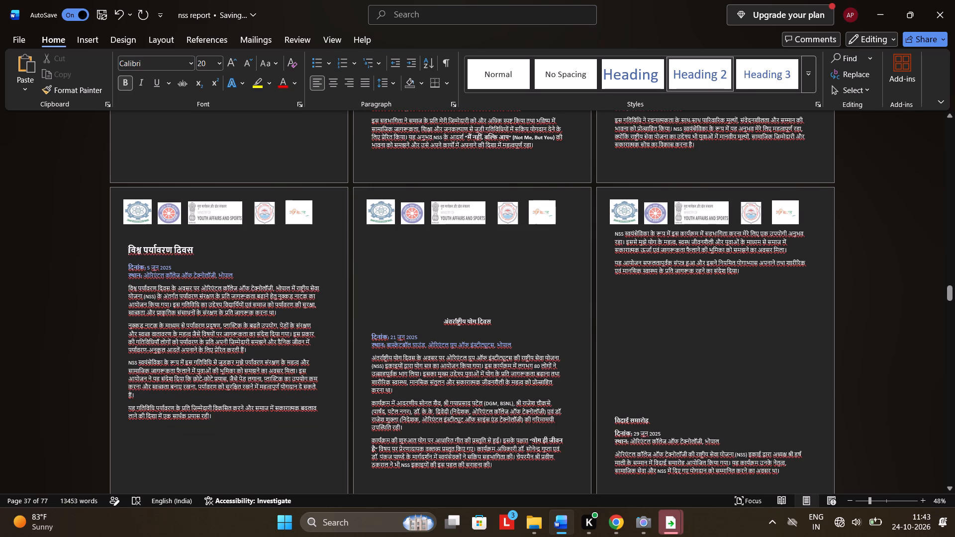
Centre the विश्व पर्यावरण दिवस heading.
drag(200, 246, 127, 249)
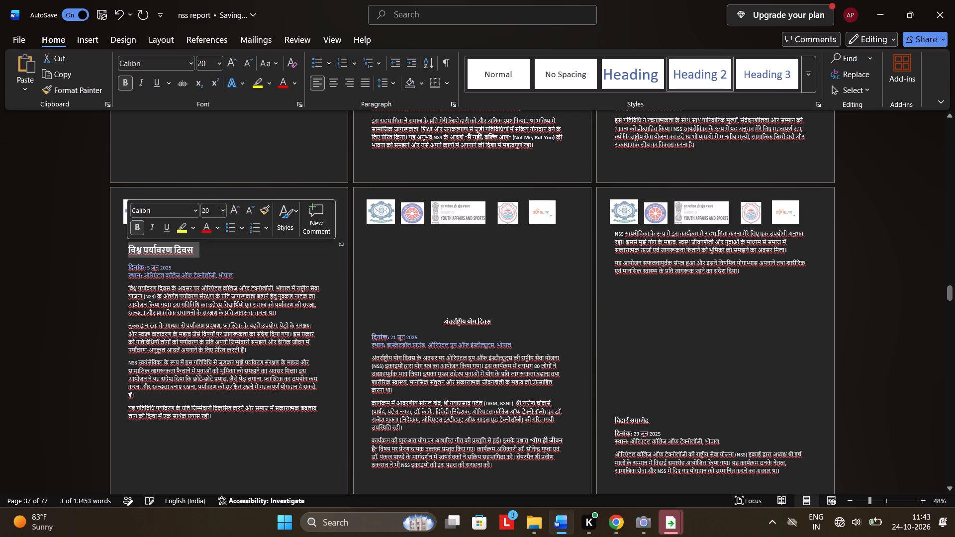
click(332, 81)
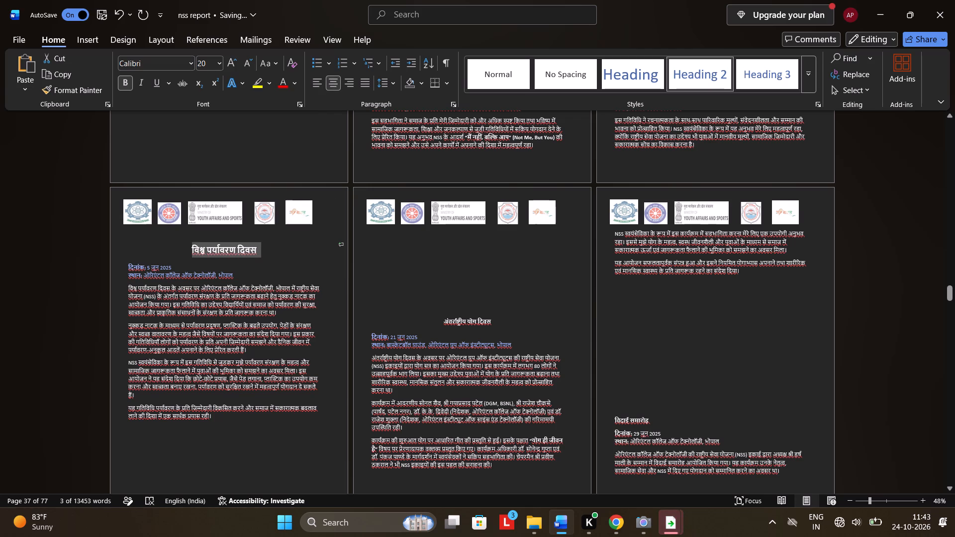
Set the अंतर्राष्ट्रीय योग दिवस heading to font size 20.
drag(439, 322, 511, 316)
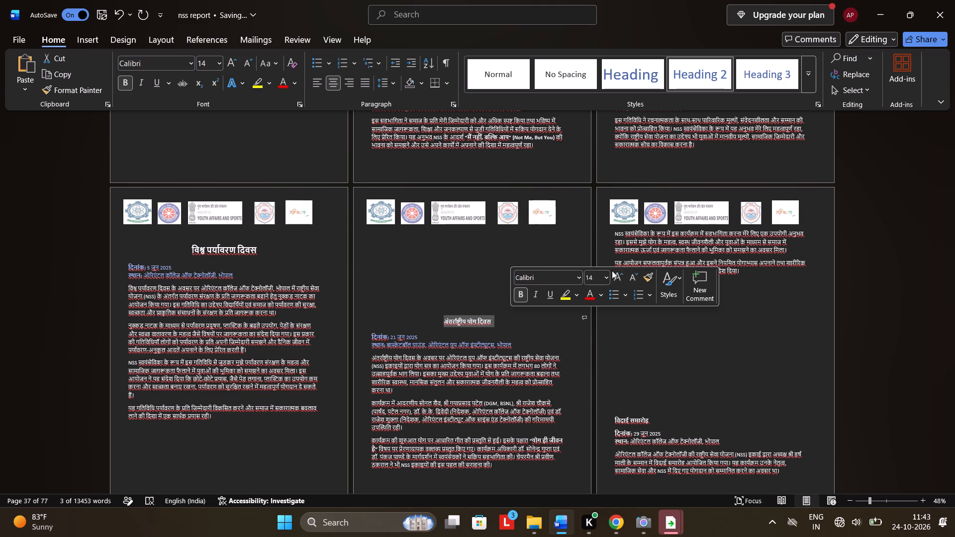
click(596, 275)
text(20)
key(Return)
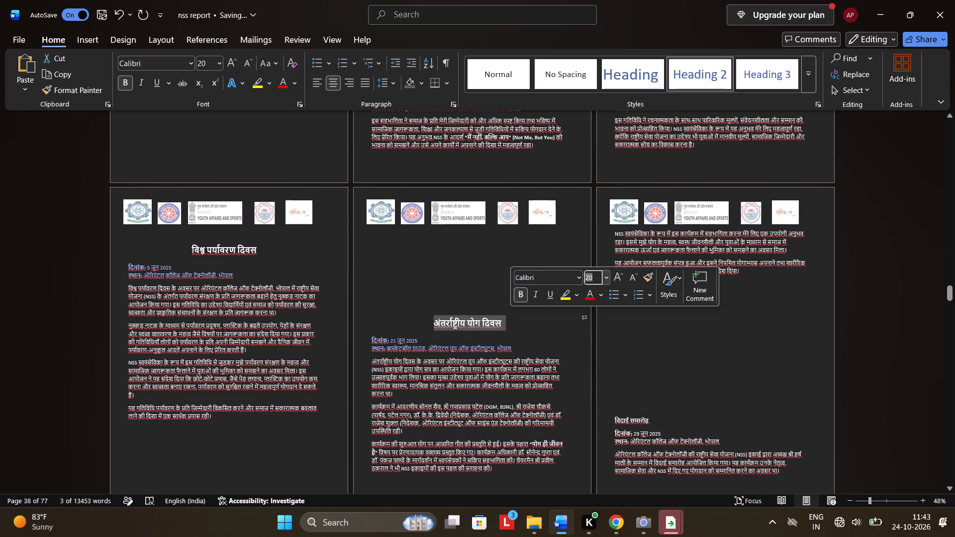
Delete the block of blank lines above the अंतर्राष्ट्रीय योग दिवस heading, leaving one blank line.
drag(429, 300, 431, 234)
key(BackSpace)
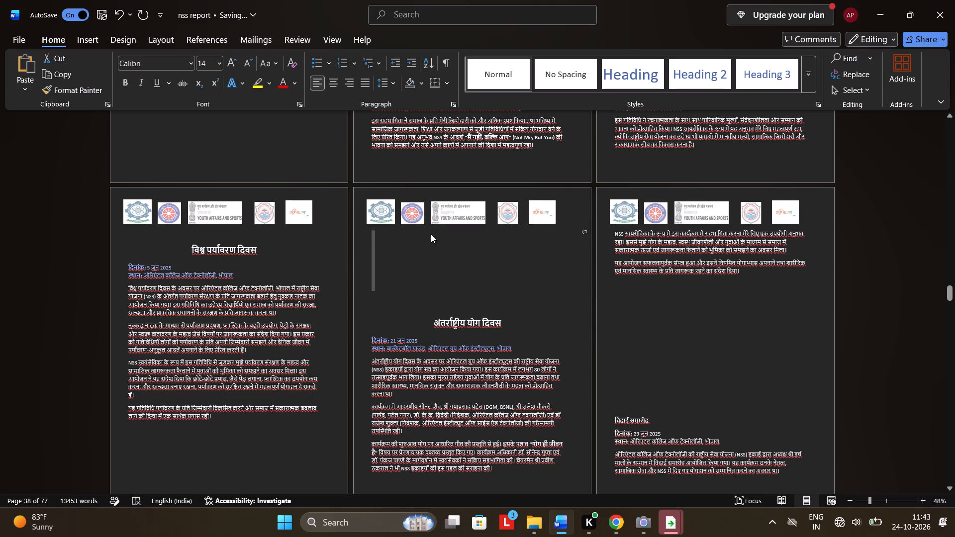
click(431, 249)
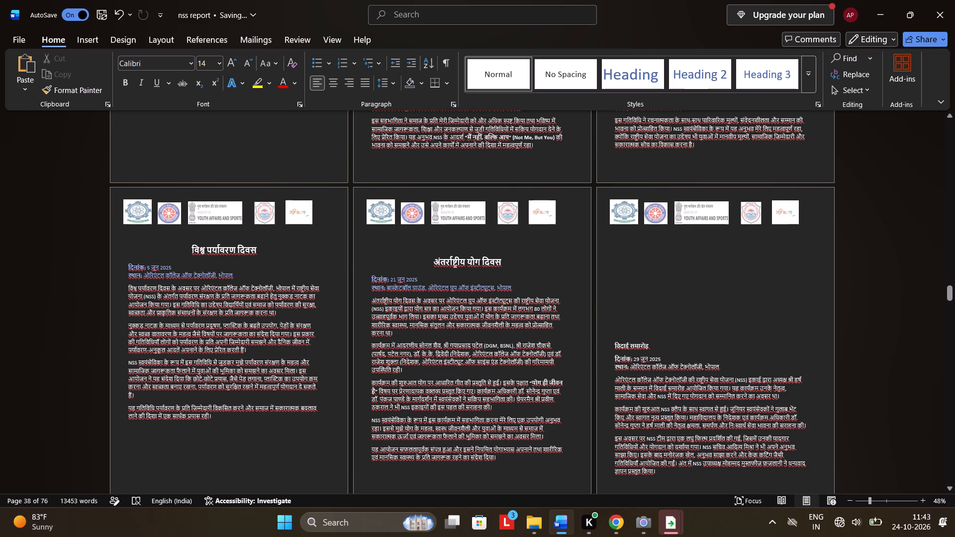
key(BackSpace)
key(BackSpace)
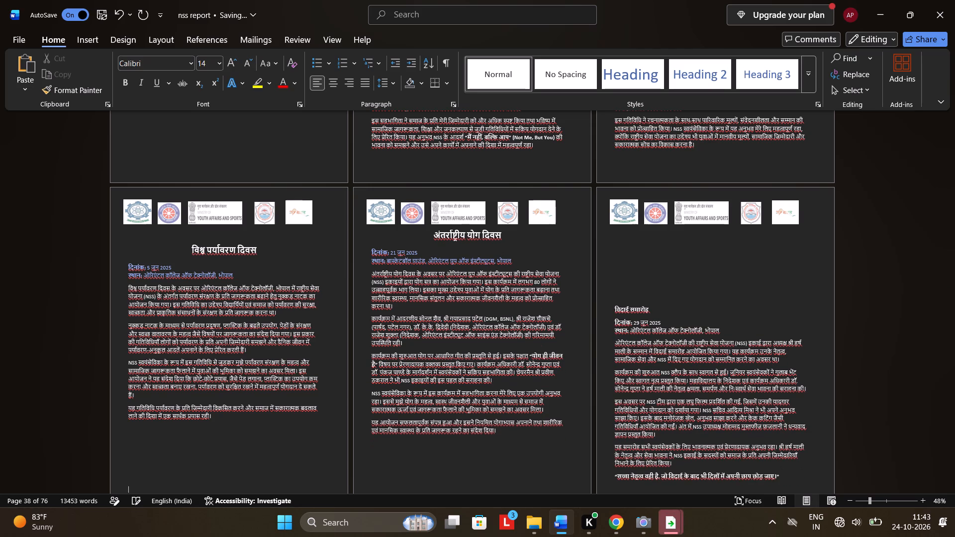
key(Return)
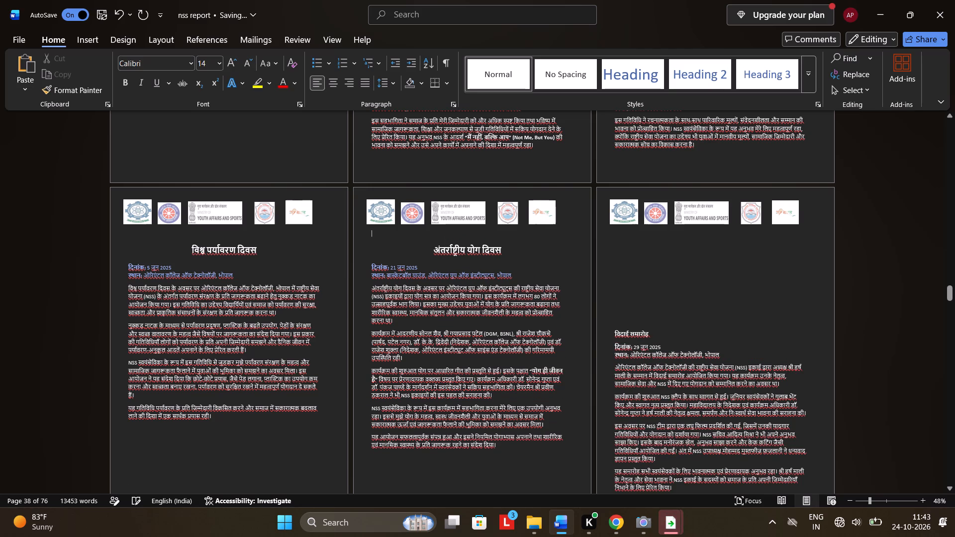
Set the विदाई समारोह heading to font size 20 and centre it.
drag(607, 331, 649, 329)
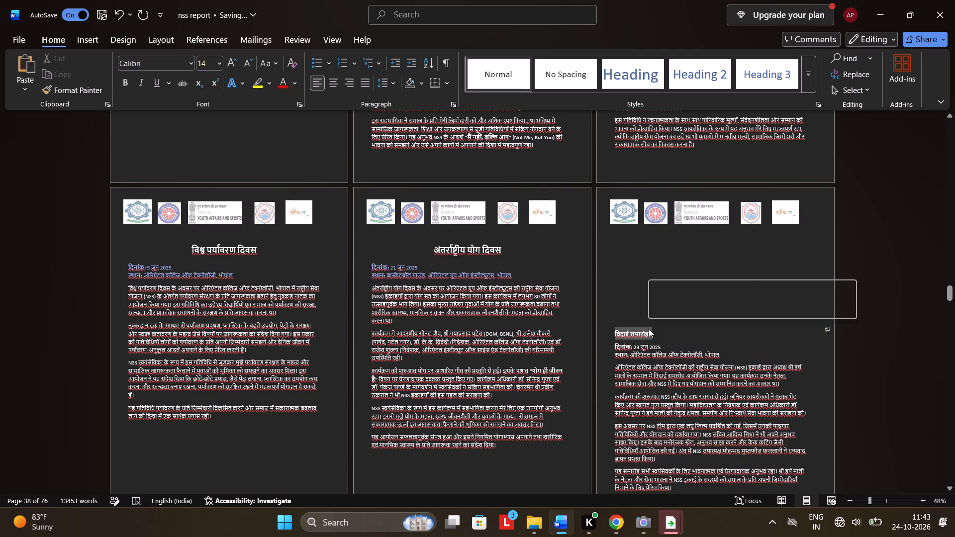
click(732, 289)
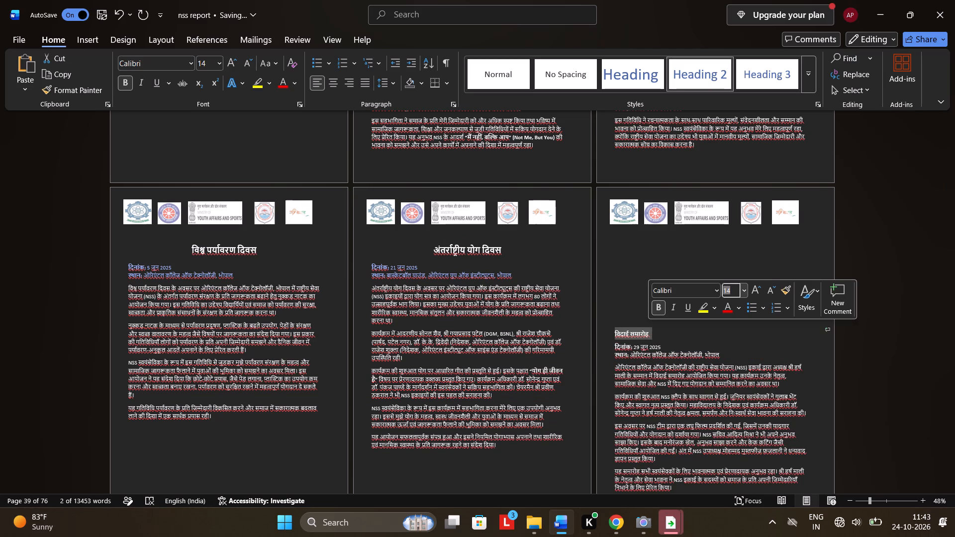
text(20)
key(Return)
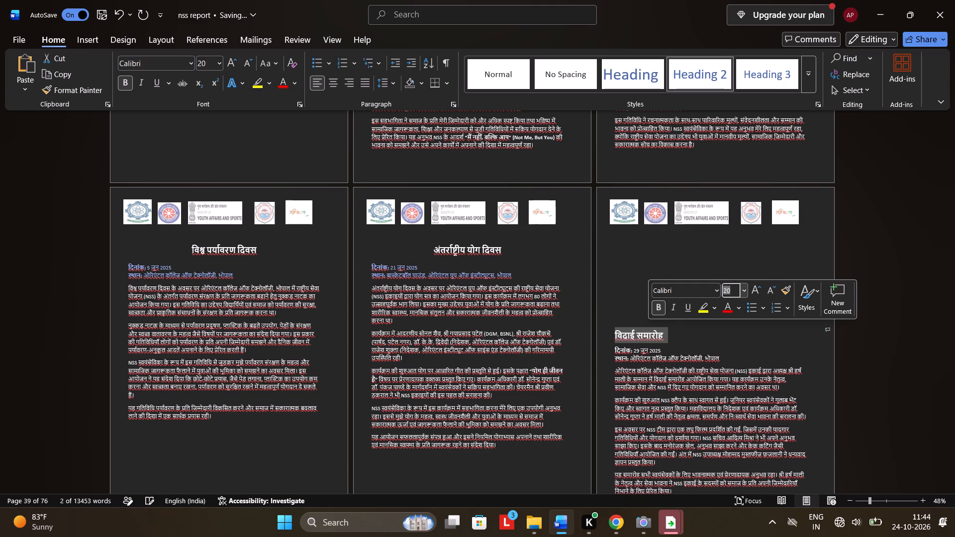
click(616, 329)
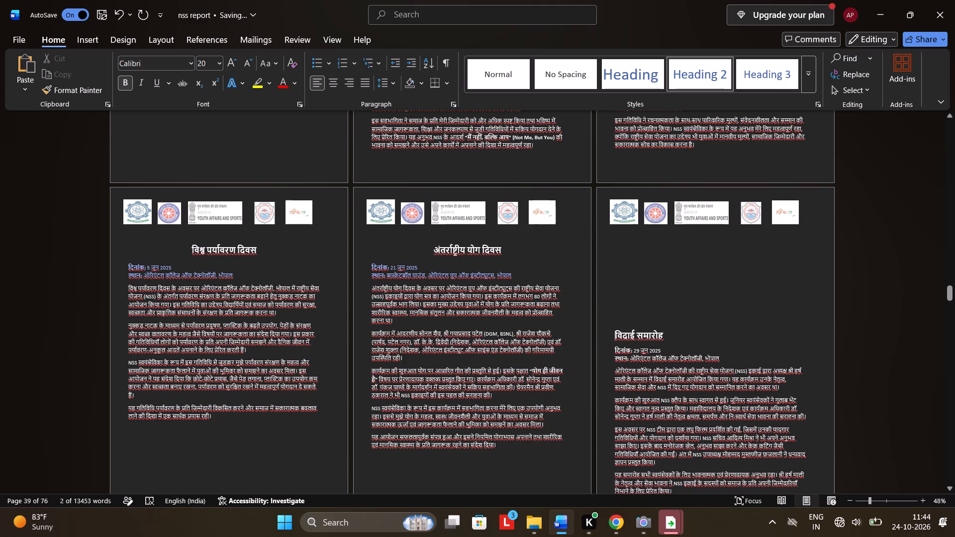
drag(616, 329, 658, 329)
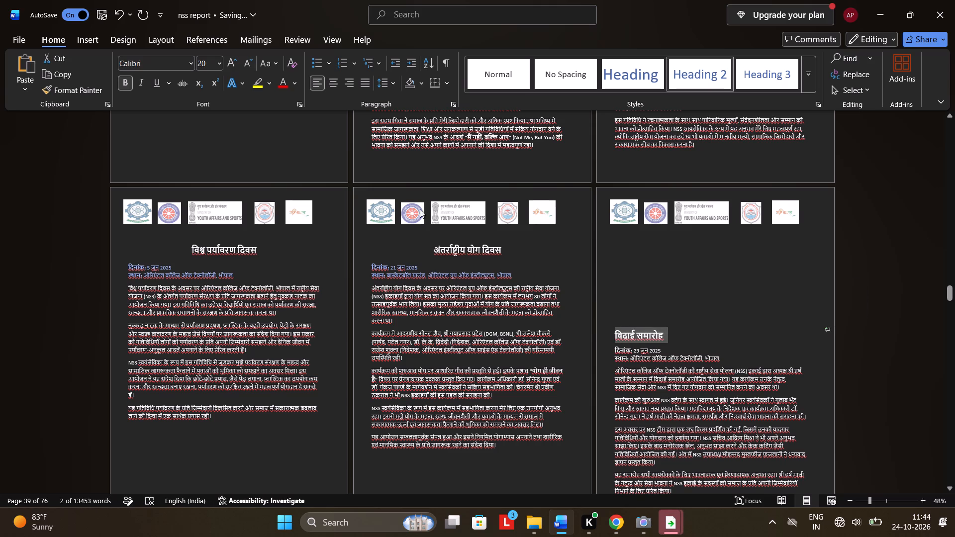
click(332, 81)
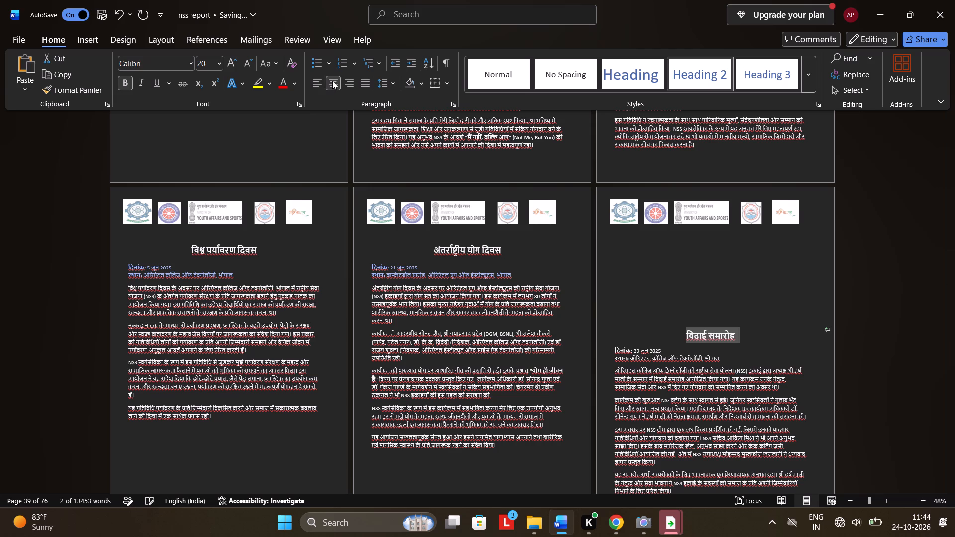
Delete the block of blank lines above the विदाई समारोह heading, leaving one blank line.
click(683, 312)
drag(683, 312, 685, 300)
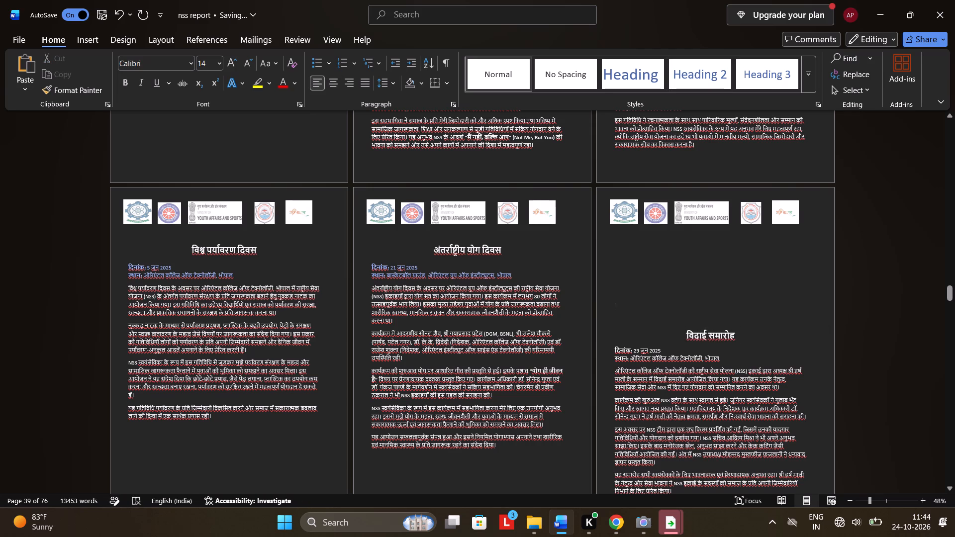
drag(685, 300, 678, 226)
key(BackSpace)
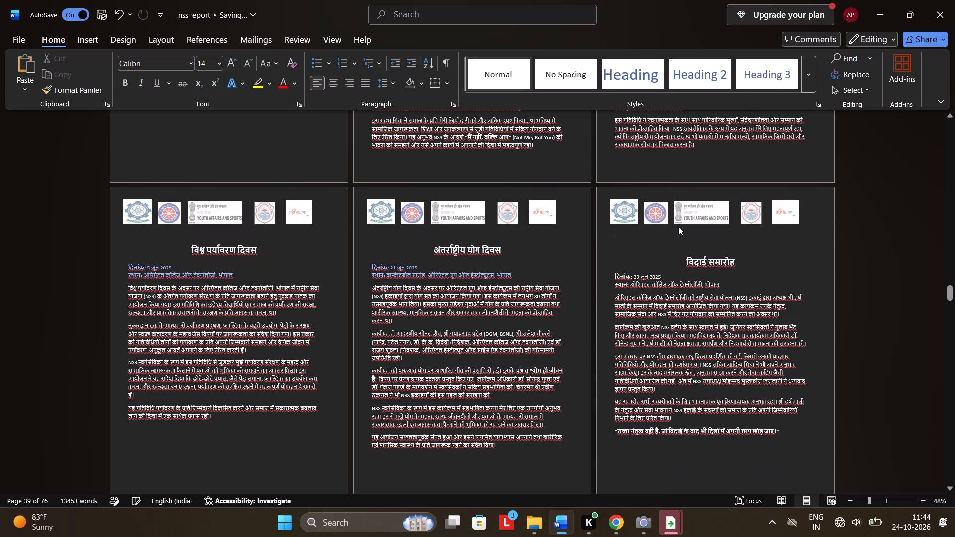
key(BackSpace)
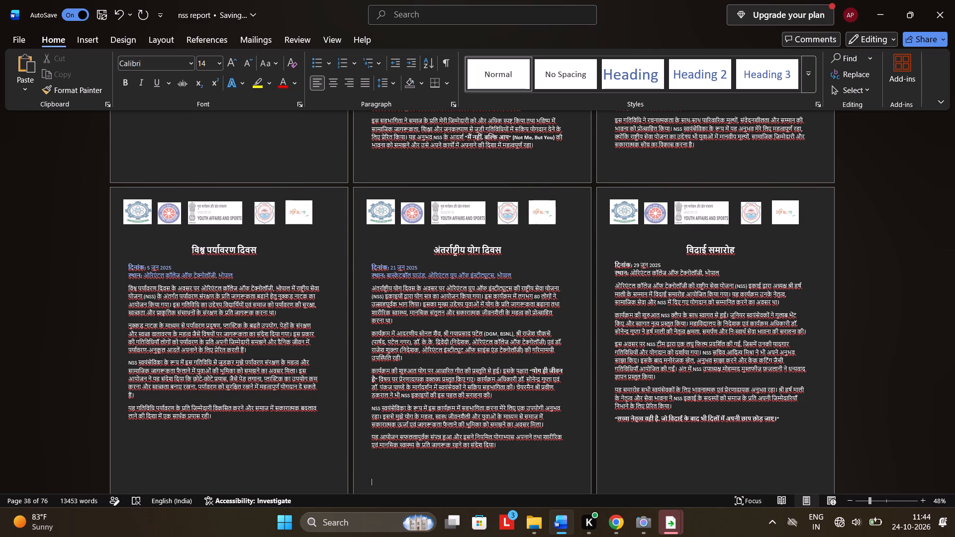
Look over the report pages after the विदाई समारोह section for headings and blank gaps that still need cleanup.
scroll(678, 226, down, 2)
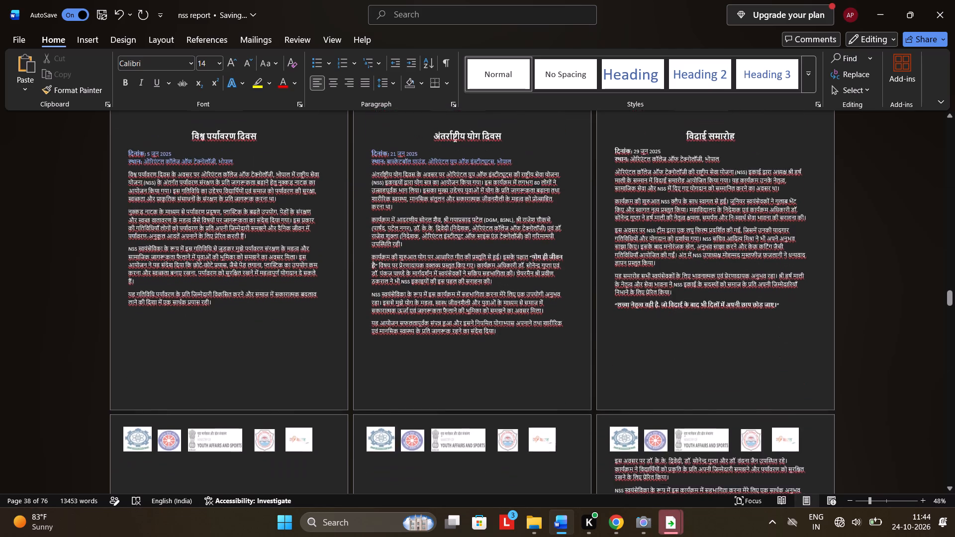
scroll(678, 226, down, 8)
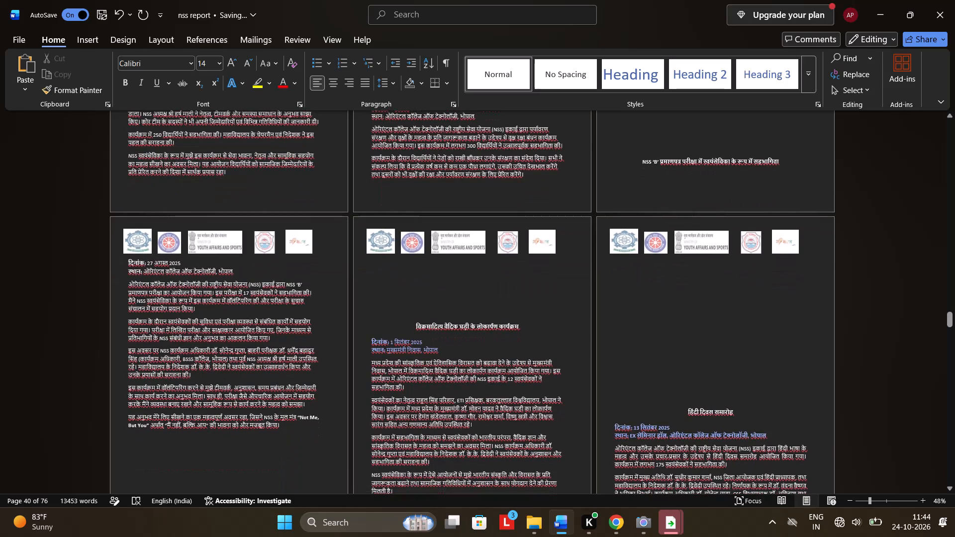
scroll(678, 226, down, 9)
scroll(678, 226, down, 20)
scroll(678, 226, down, 20)
scroll(678, 226, down, 12)
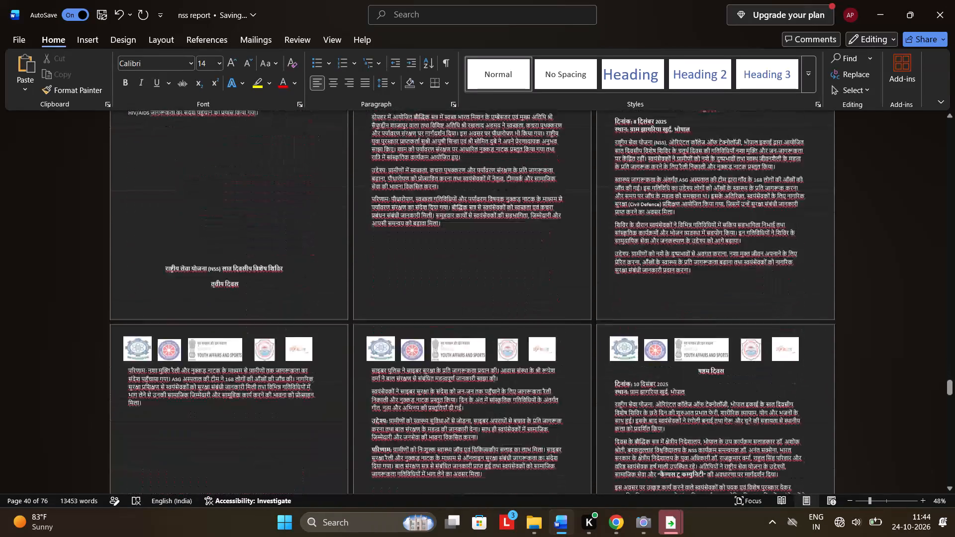
ctrl+scroll(678, 226, down, 3)
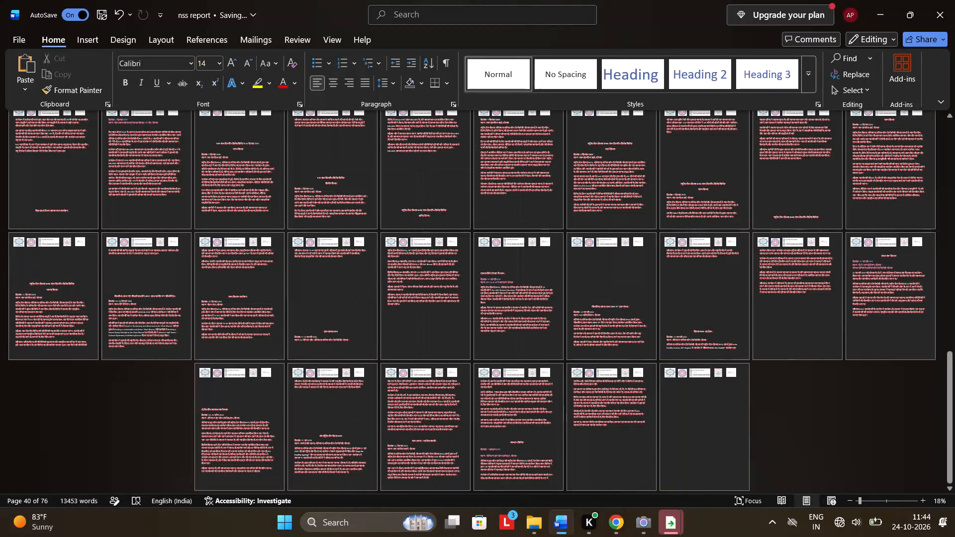
scroll(678, 226, up, 12)
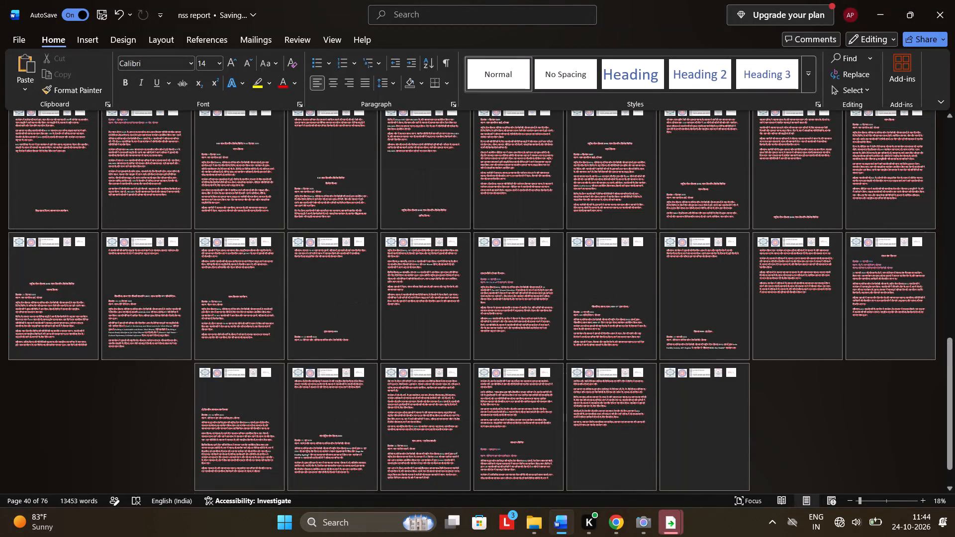
scroll(723, 311, up, 12)
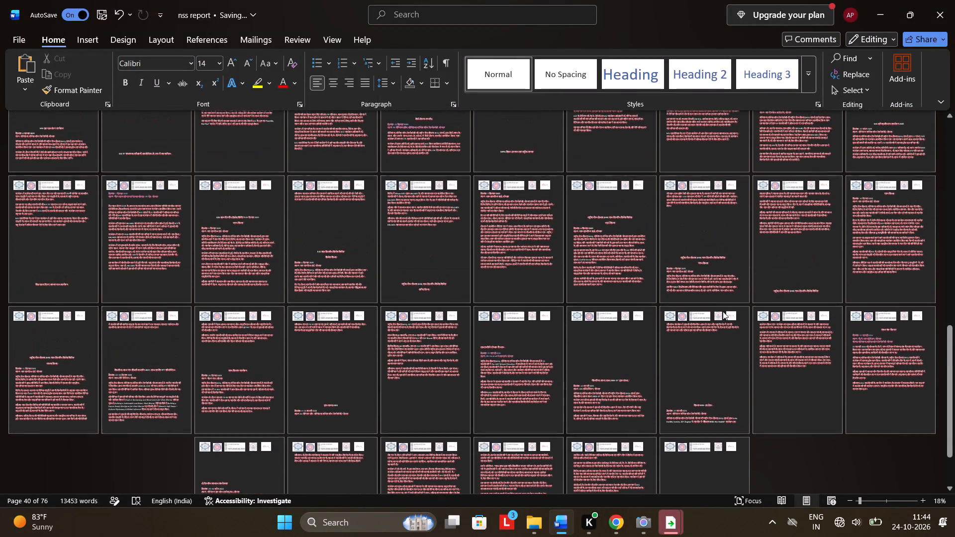
scroll(723, 311, up, 8)
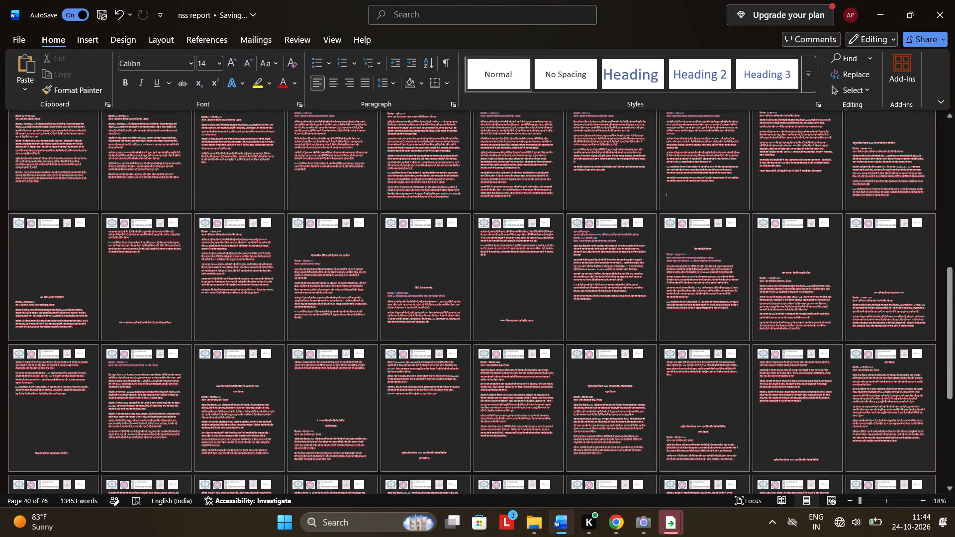
scroll(723, 311, up, 3)
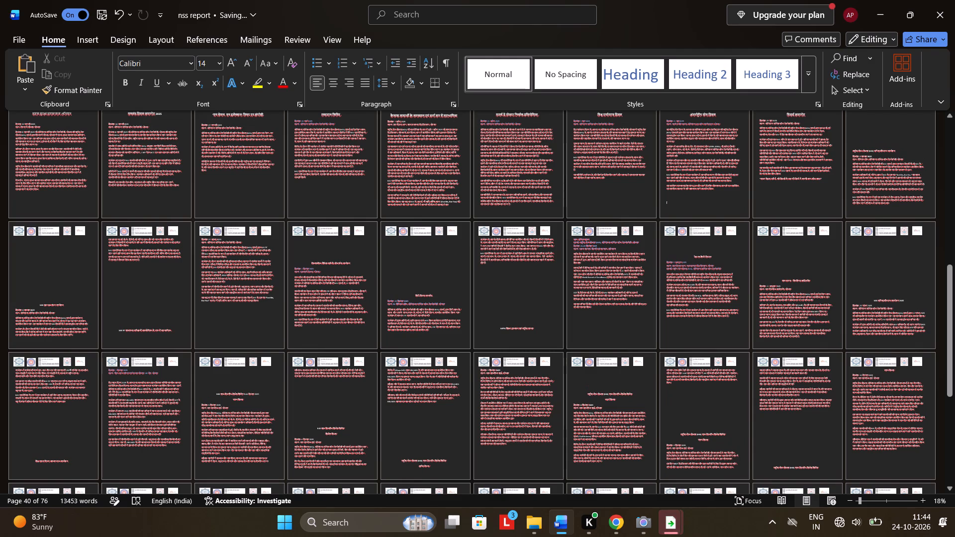
ctrl+scroll(723, 311, up, 1)
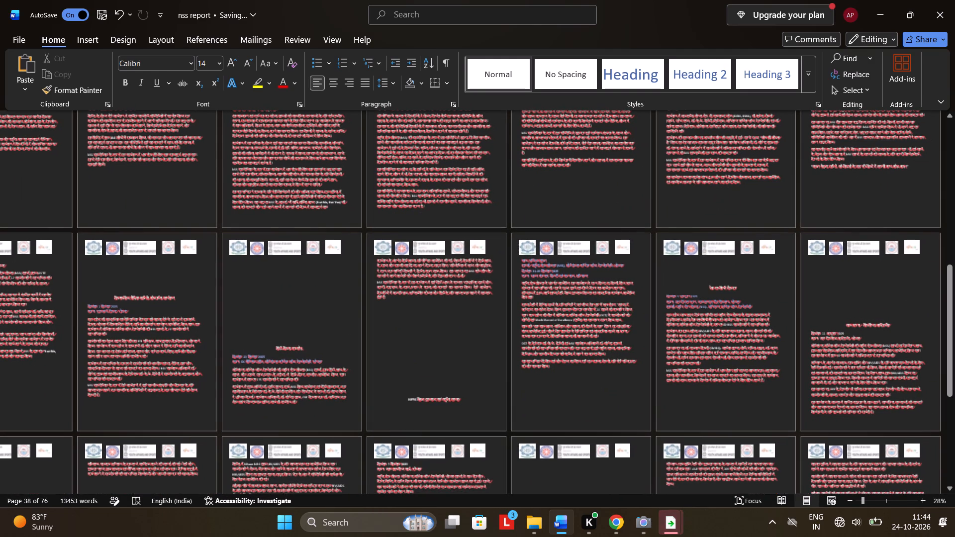
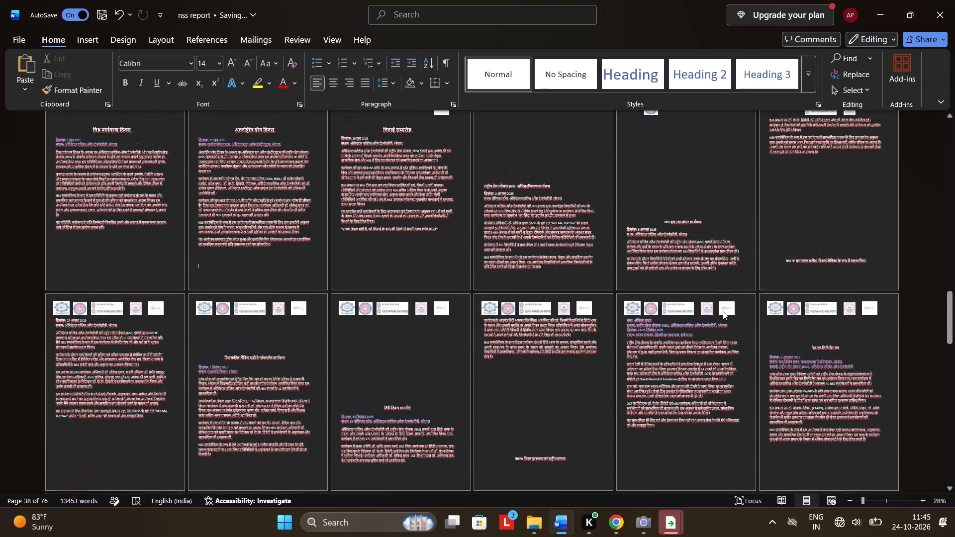
Set the राष्ट्रीय सेवा योजना (NSS) अभिमुखीकरण कार्यक्रम heading to font size 20.
scroll(723, 311, up, 3)
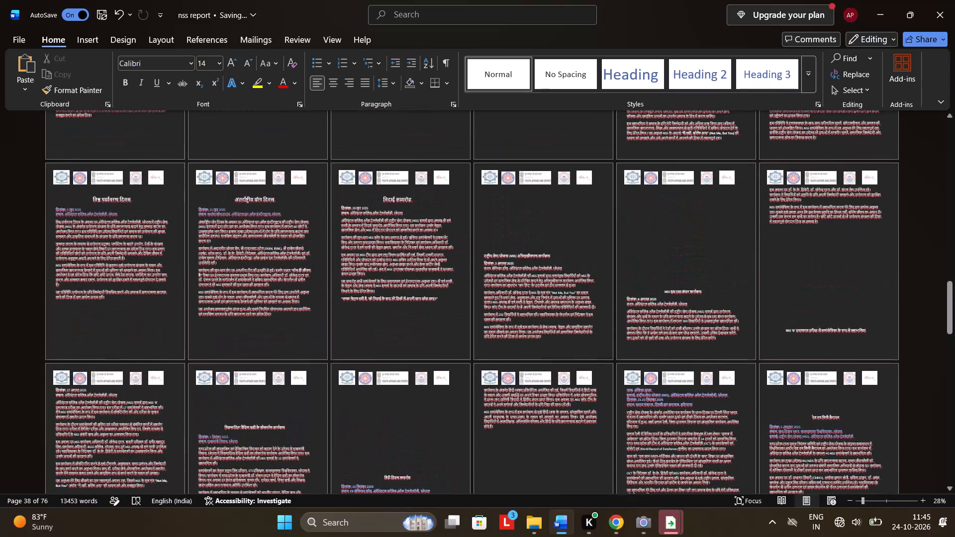
scroll(723, 311, up, 1)
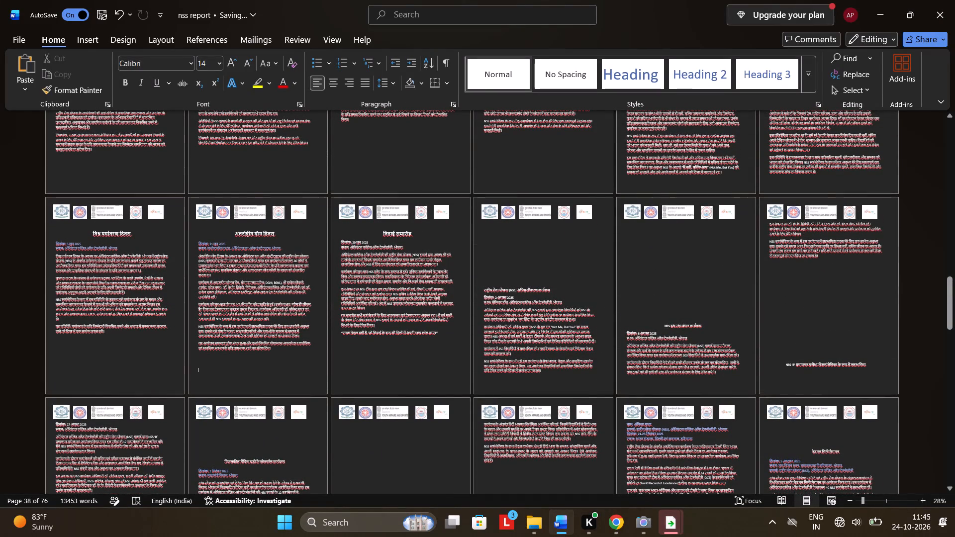
drag(482, 285, 552, 287)
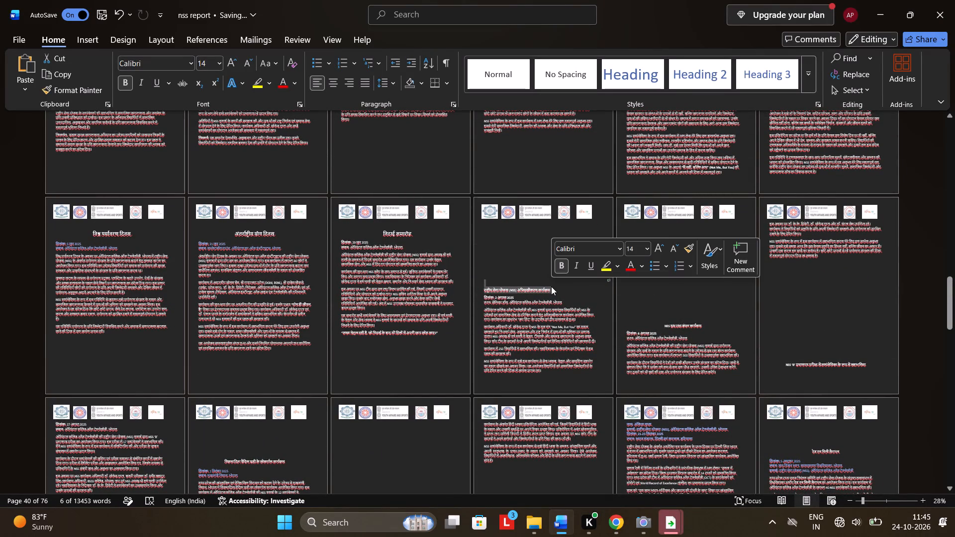
click(528, 272)
click(558, 288)
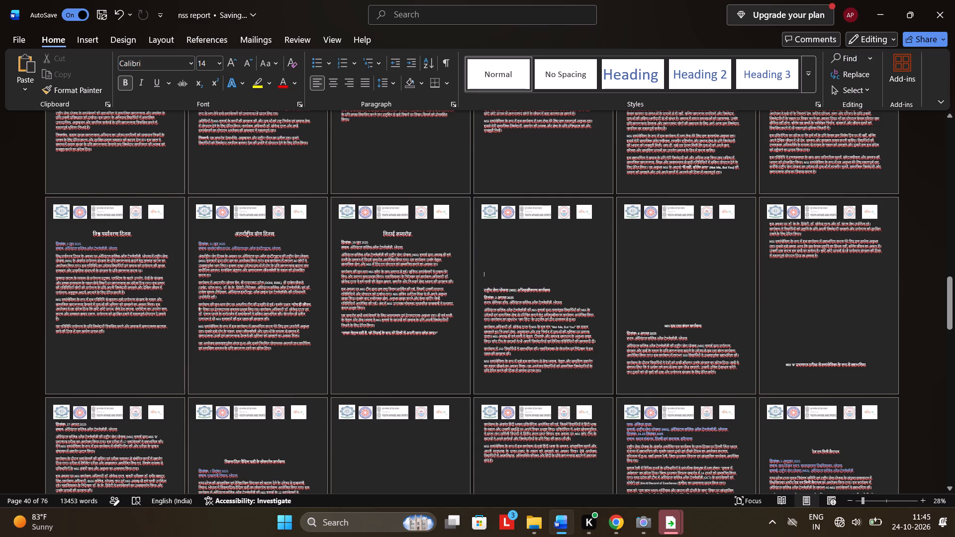
drag(558, 288, 494, 292)
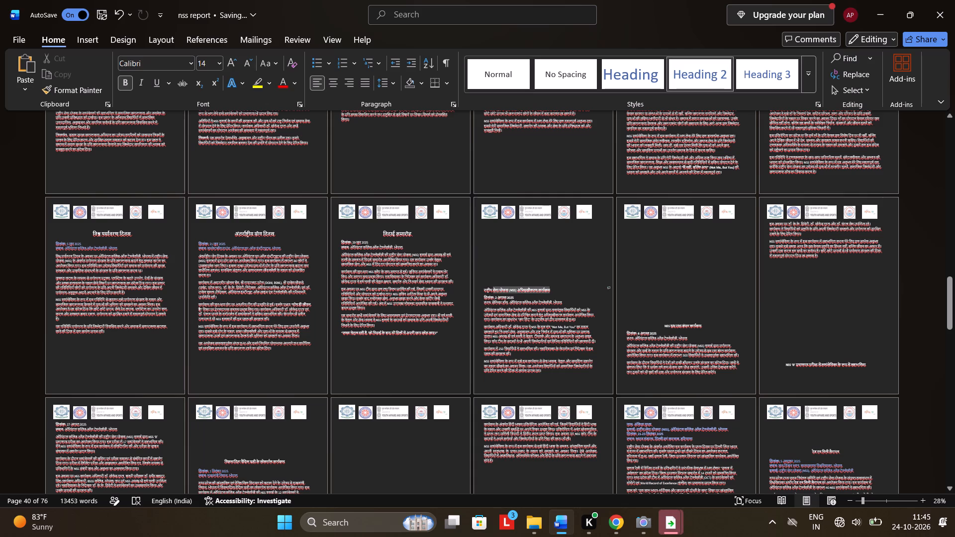
drag(494, 292, 486, 291)
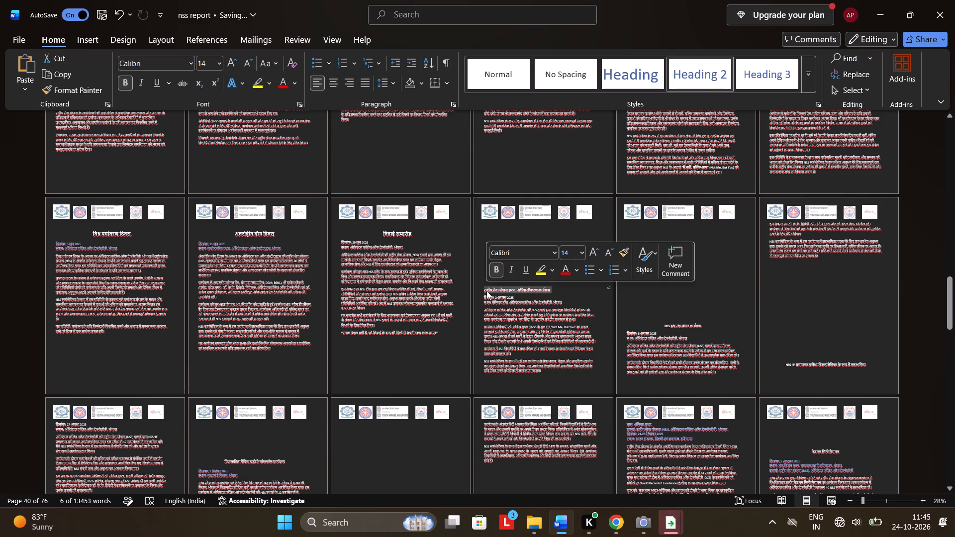
click(576, 248)
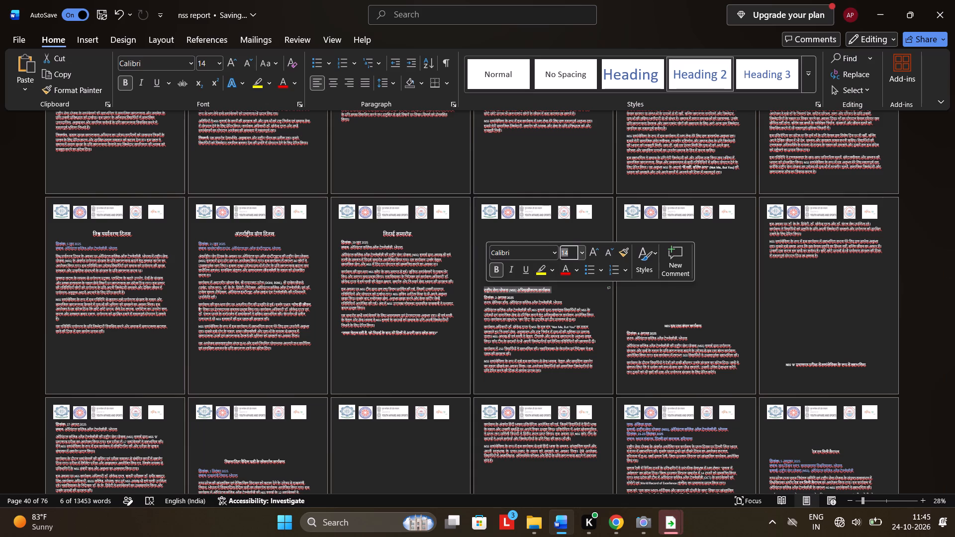
text(20)
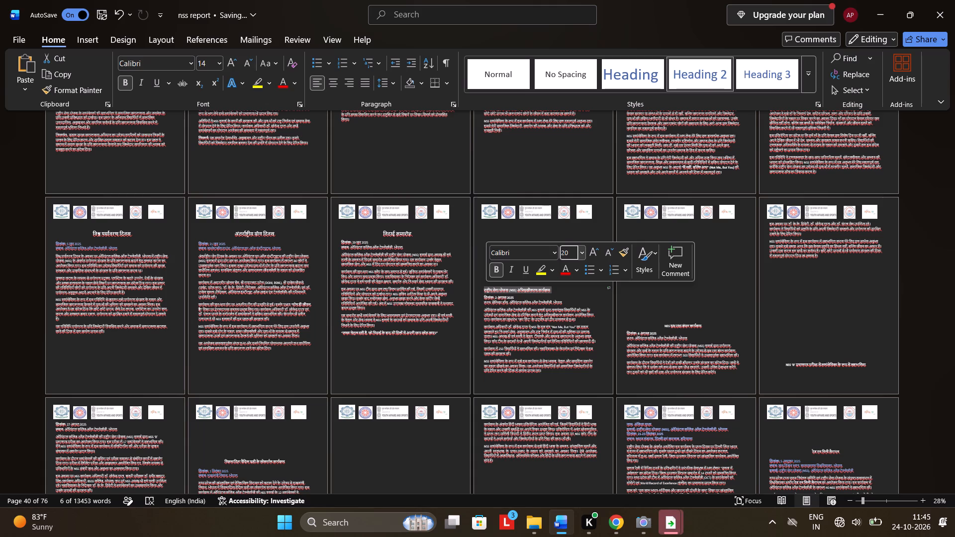
key(Return)
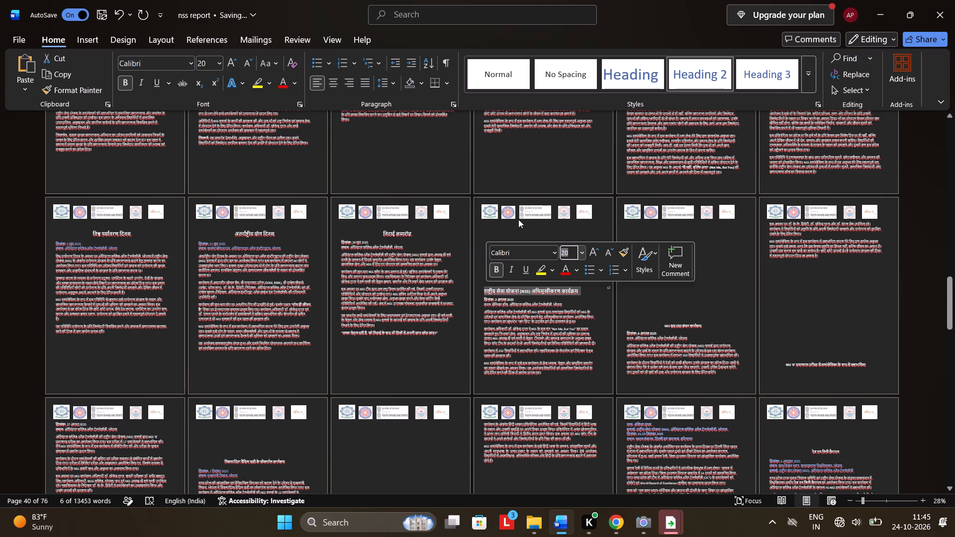
Delete the block of blank lines above the राष्ट्रीय सेवा योजना (NSS) अभिमुखीकरण कार्यक्रम heading, leaving one blank line.
click(522, 225)
drag(522, 225, 533, 275)
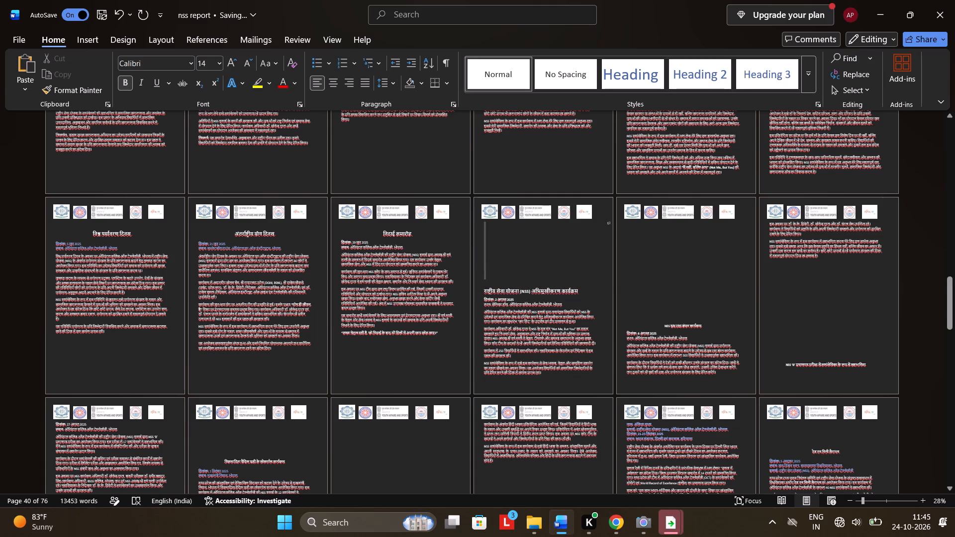
drag(533, 275, 533, 275)
key(BackSpace)
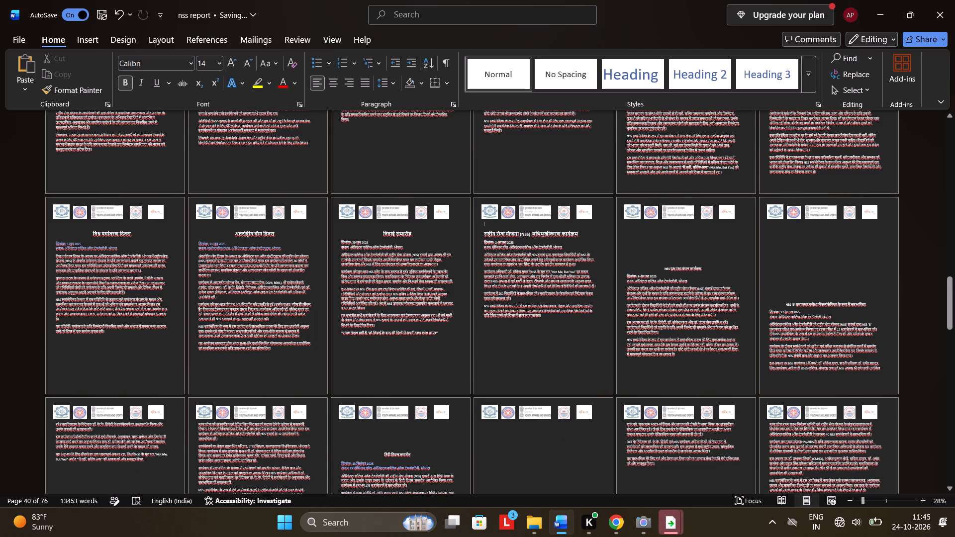
Insert a blank line between the विश्व पर्यावरण दिवस heading and its date line.
click(50, 244)
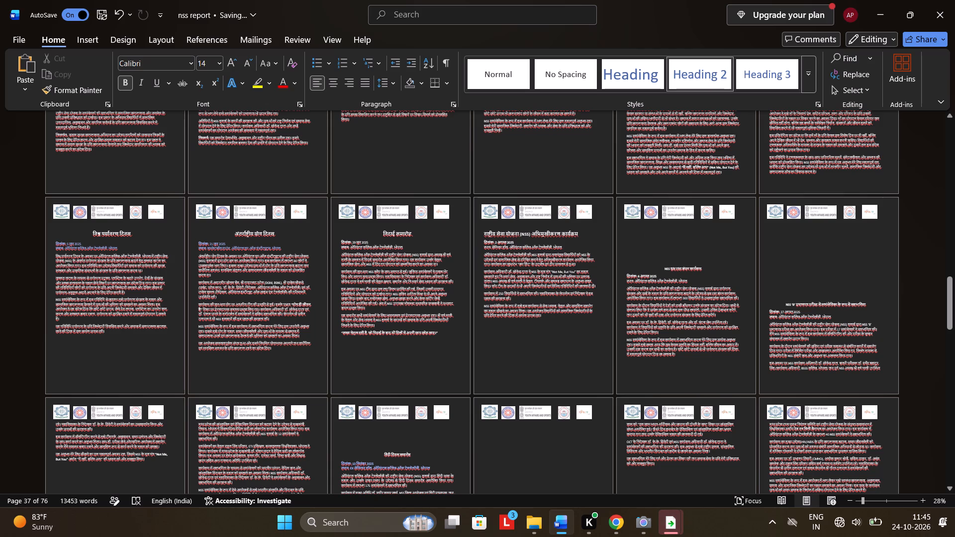
click(50, 244)
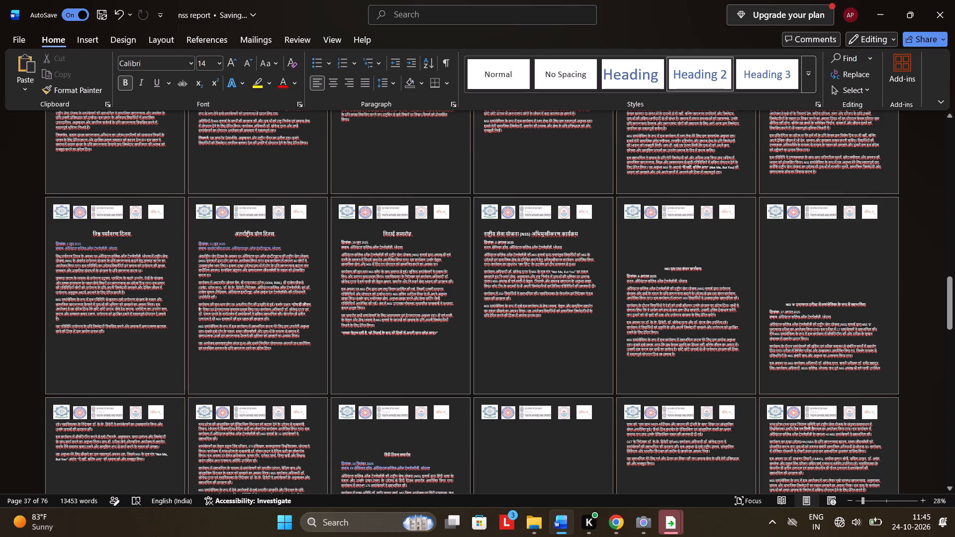
click(56, 244)
click(60, 235)
click(54, 245)
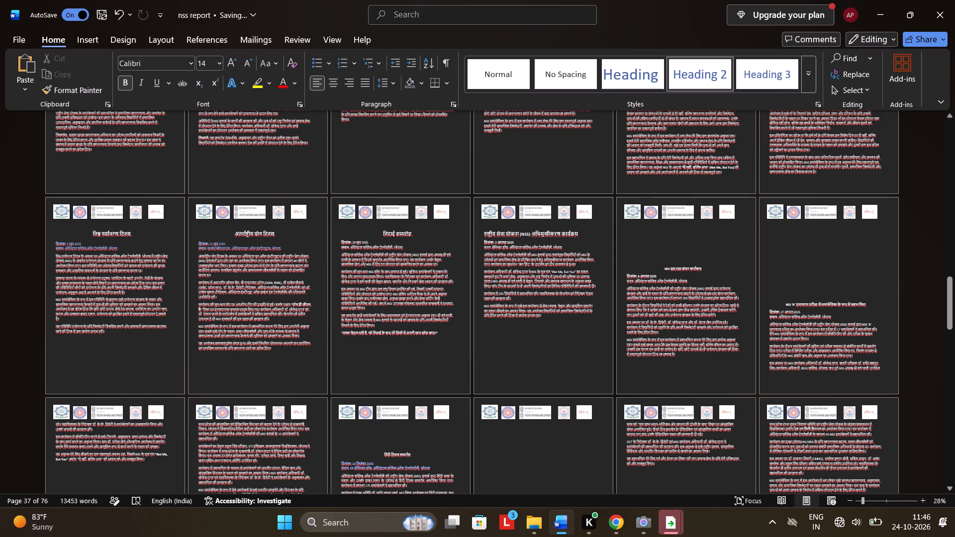
scroll(54, 245, right, 1)
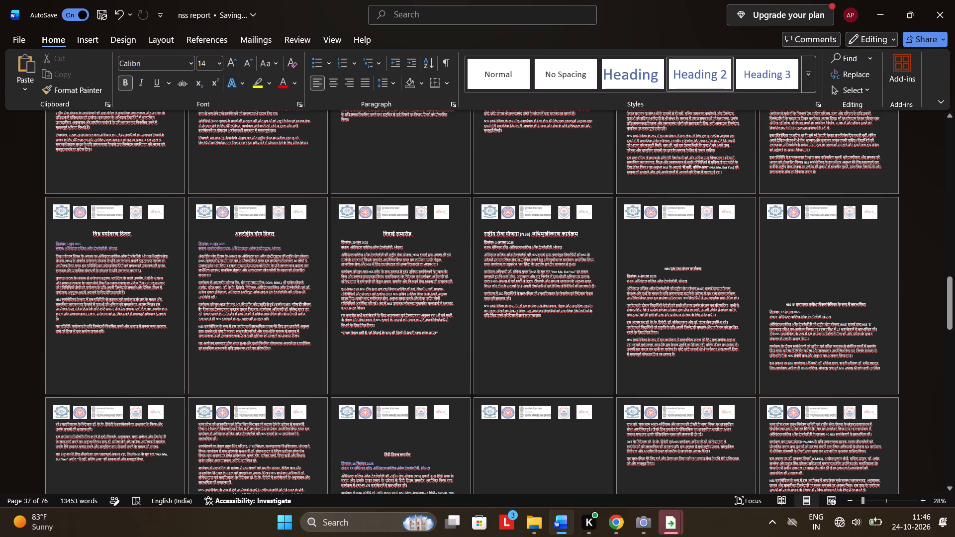
scroll(58, 245, right, 1)
click(35, 263)
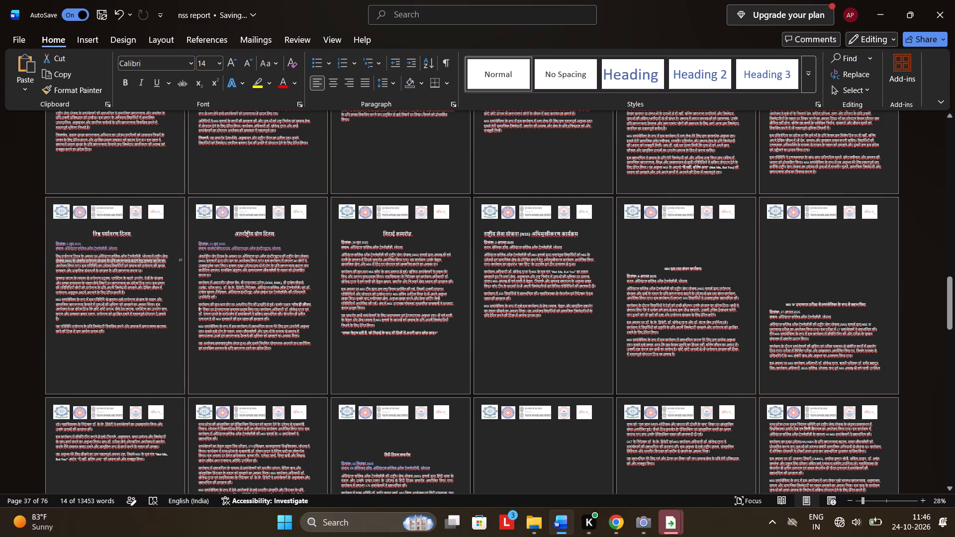
scroll(188, 322, down, 1)
ctrl+scroll(188, 322, up, 1)
ctrl+scroll(188, 322, down, 1)
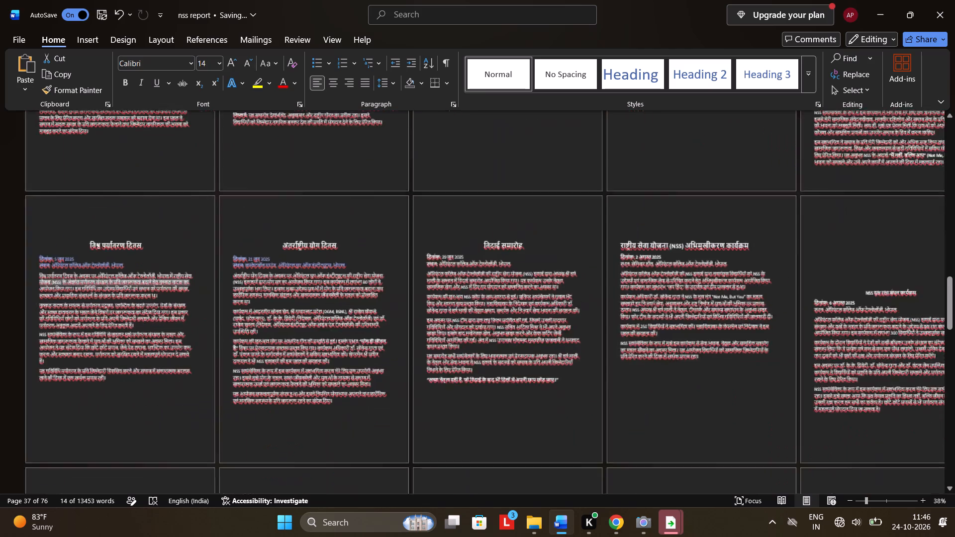
ctrl+scroll(188, 322, up, 1)
ctrl+scroll(188, 322, down, 2)
ctrl+scroll(188, 322, up, 1)
ctrl+scroll(188, 322, down, 1)
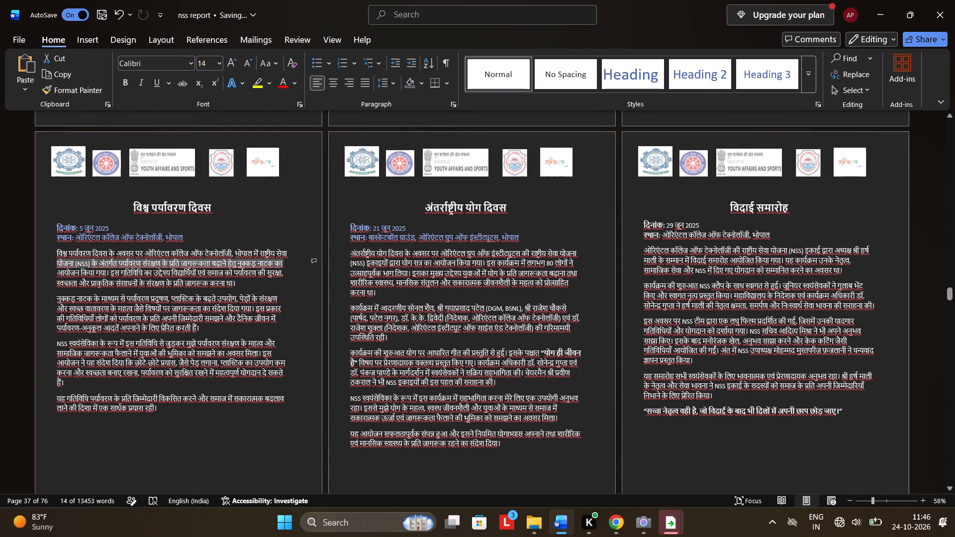
ctrl+scroll(188, 322, down, 2)
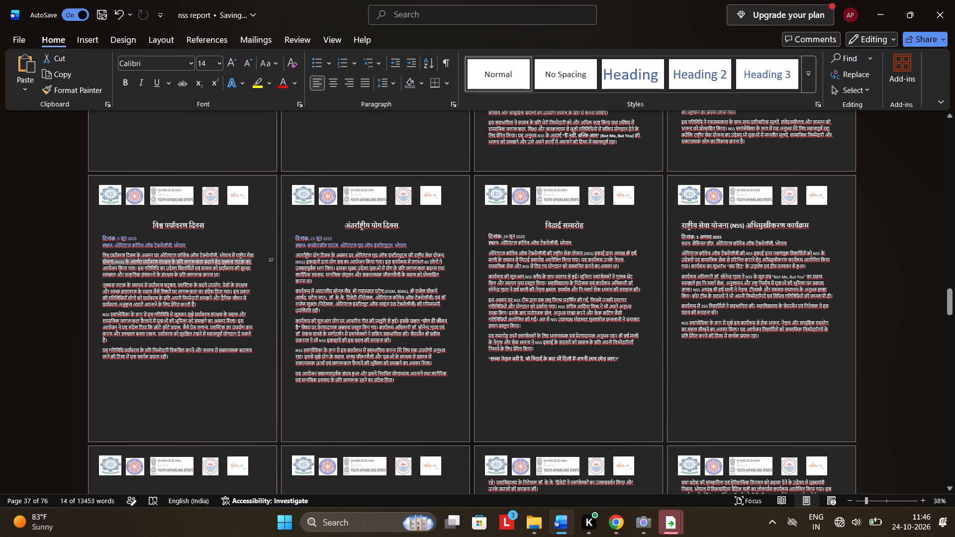
click(96, 236)
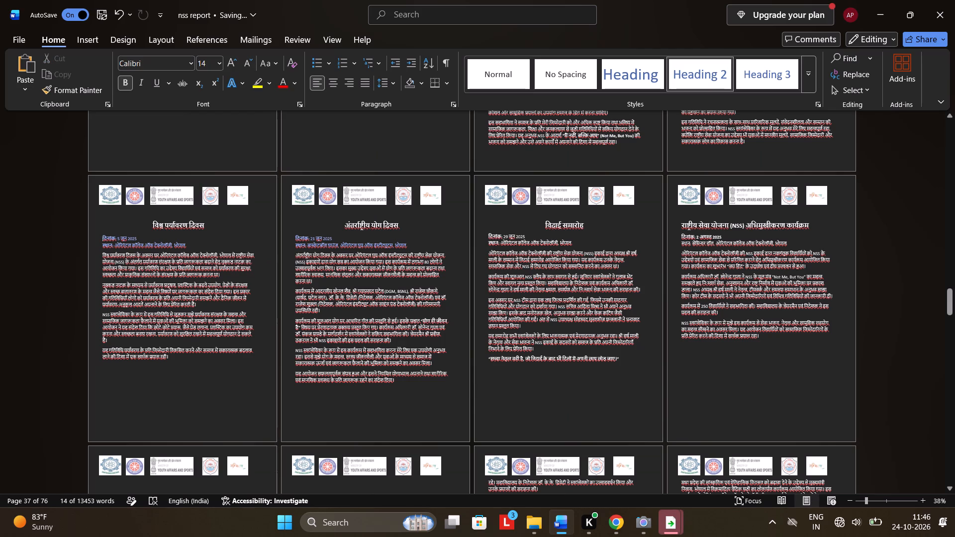
key(Return)
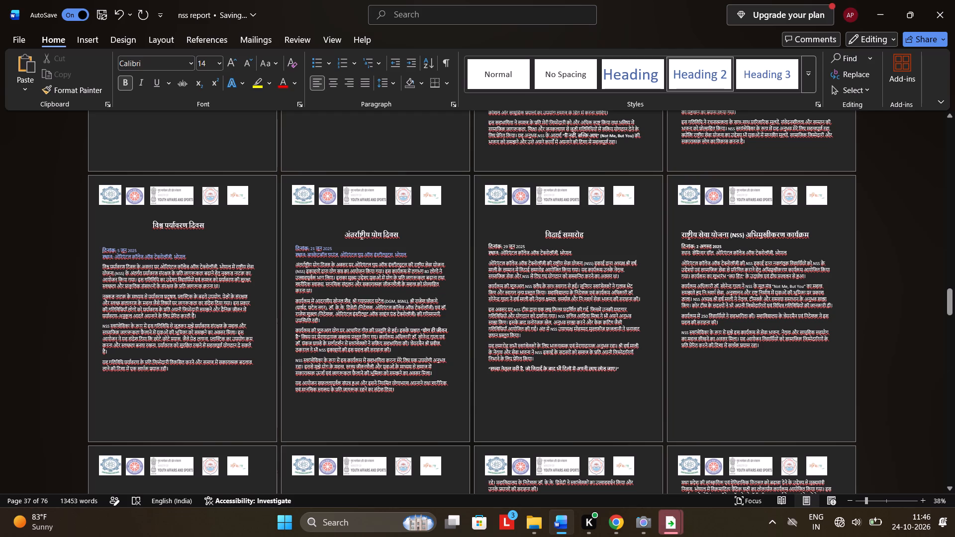
Remove the extra blank line above the अंतर्राष्ट्रीय योग दिवस heading.
click(338, 225)
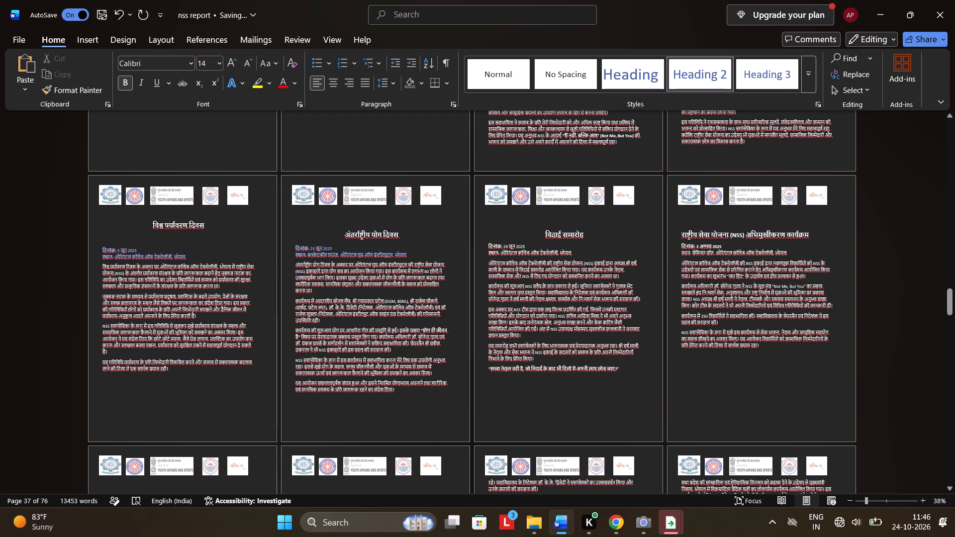
key(BackSpace)
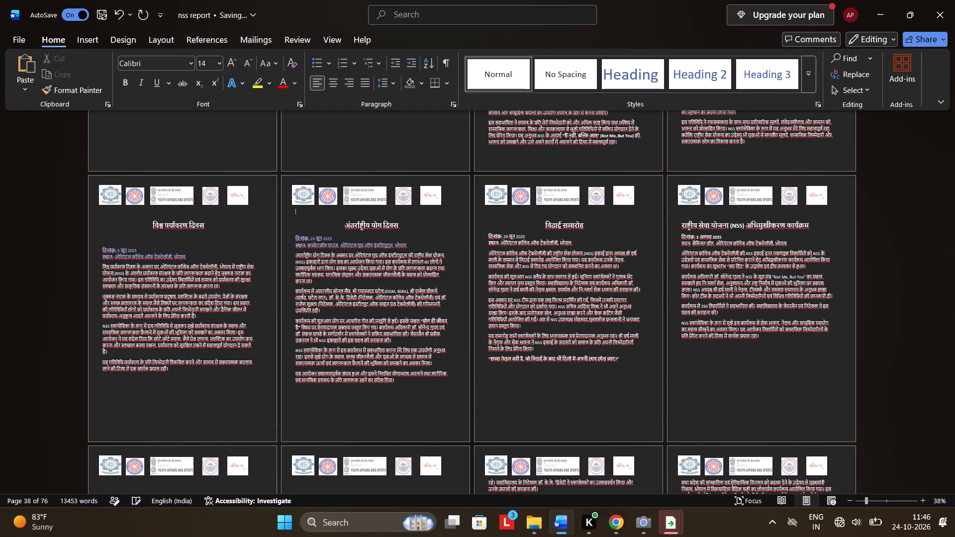
Insert a blank line between the अंतर्राष्ट्रीय योग दिवस heading and its date line.
click(289, 237)
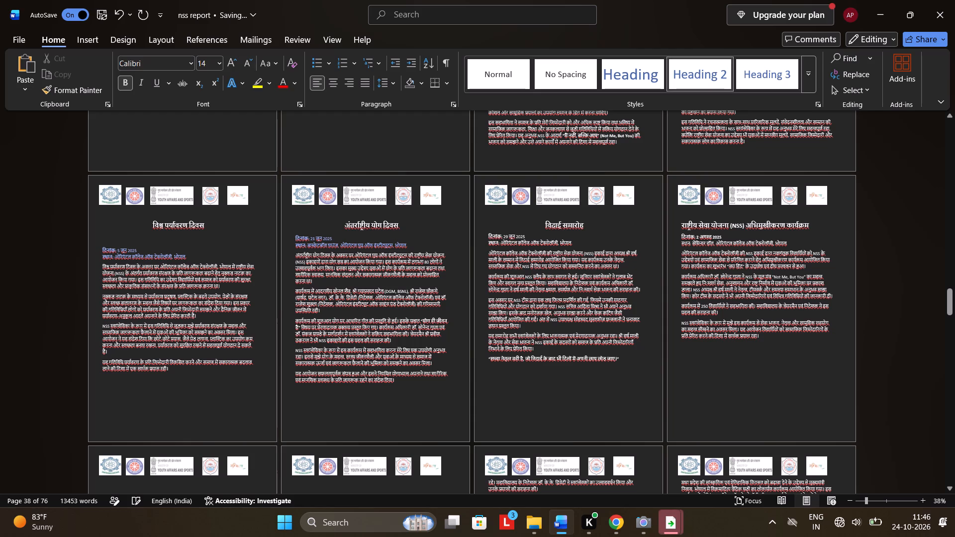
click(294, 237)
key(Return)
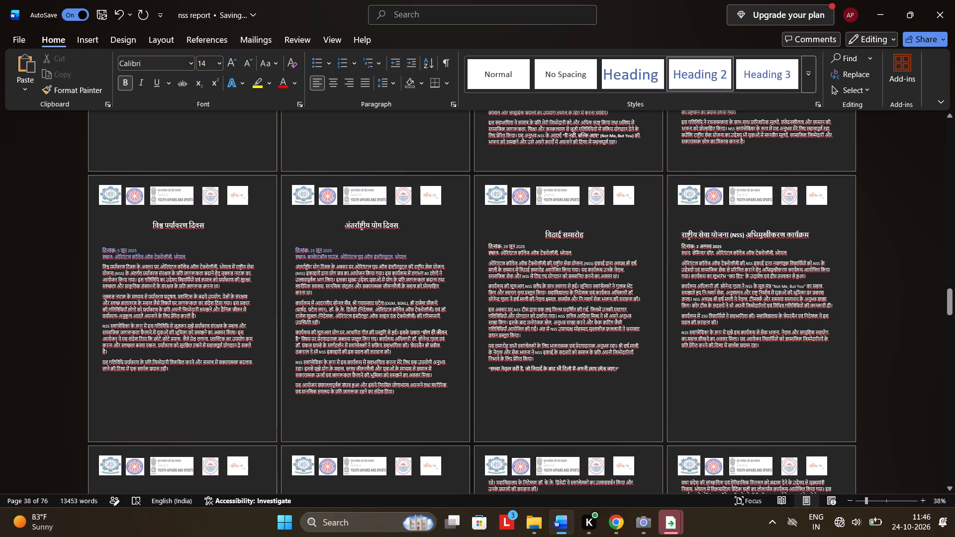
Insert a blank line between the विदाई समारोह heading and its date line.
click(596, 241)
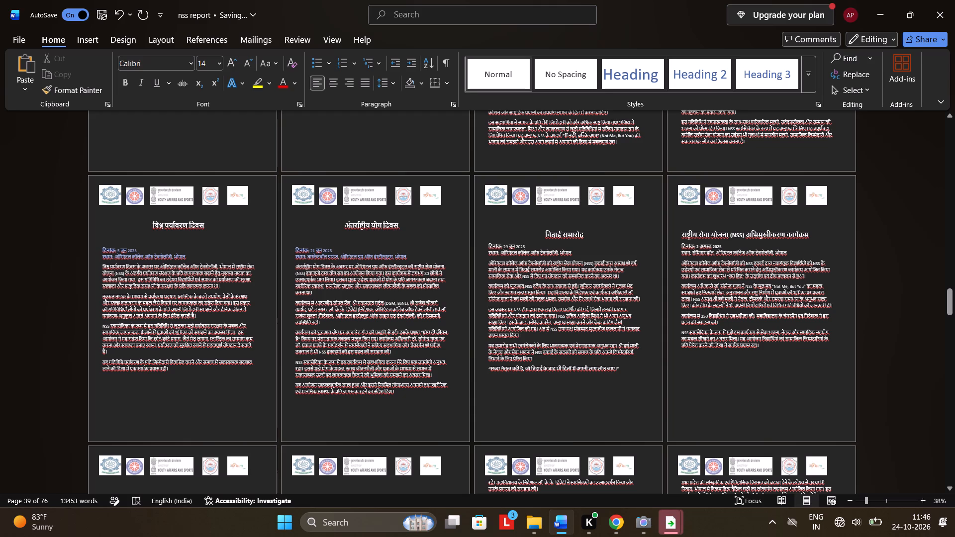
click(591, 236)
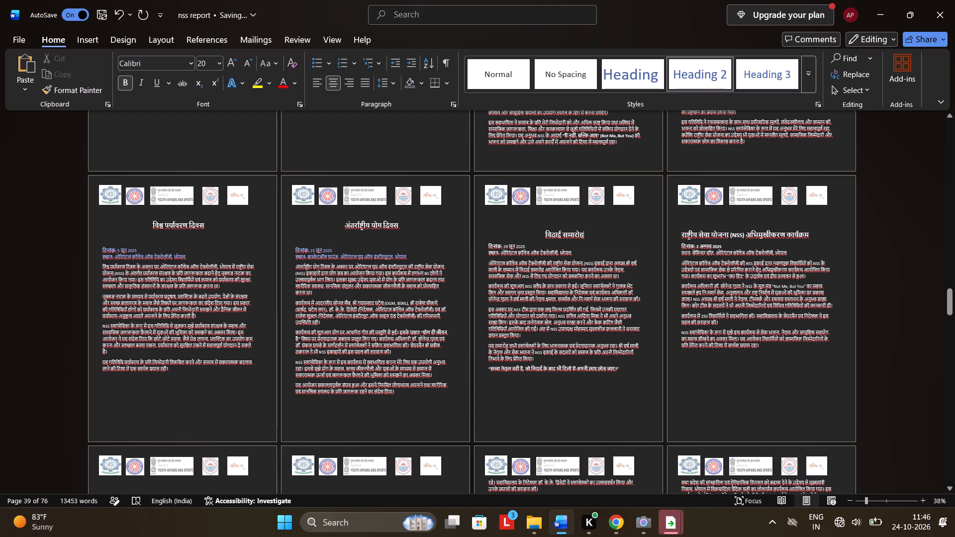
key(Return)
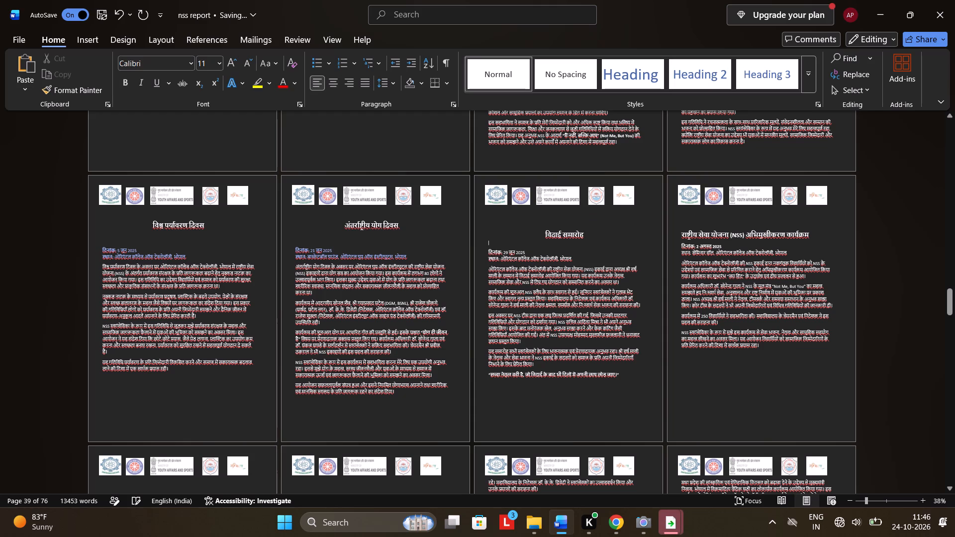
Remove the extra blank line above the विदाई समारोह heading.
click(587, 217)
click(544, 244)
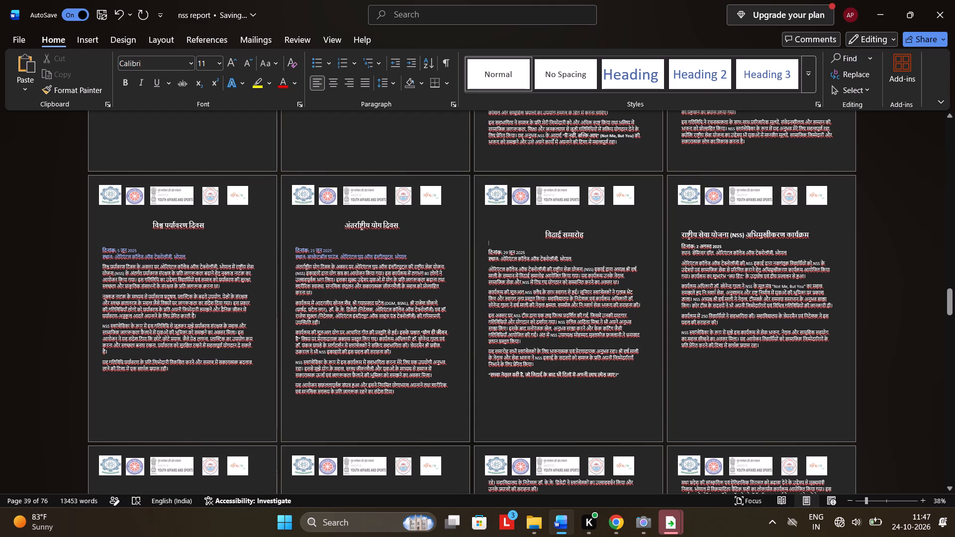
click(542, 225)
drag(542, 225, 538, 206)
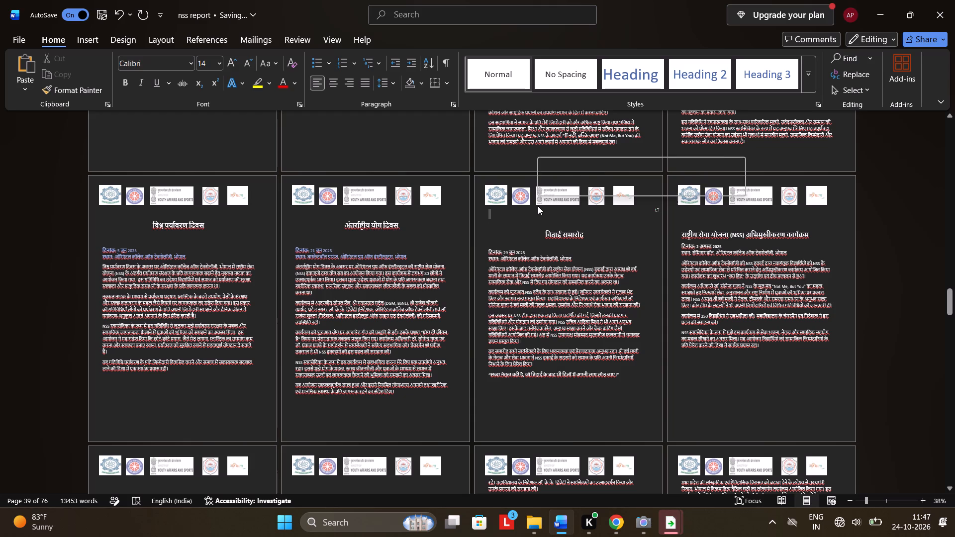
key(BackSpace)
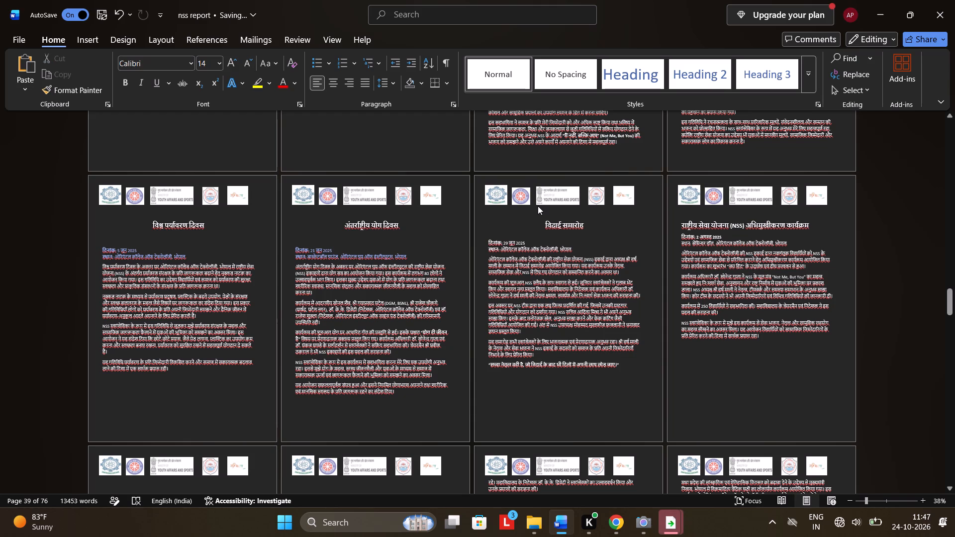
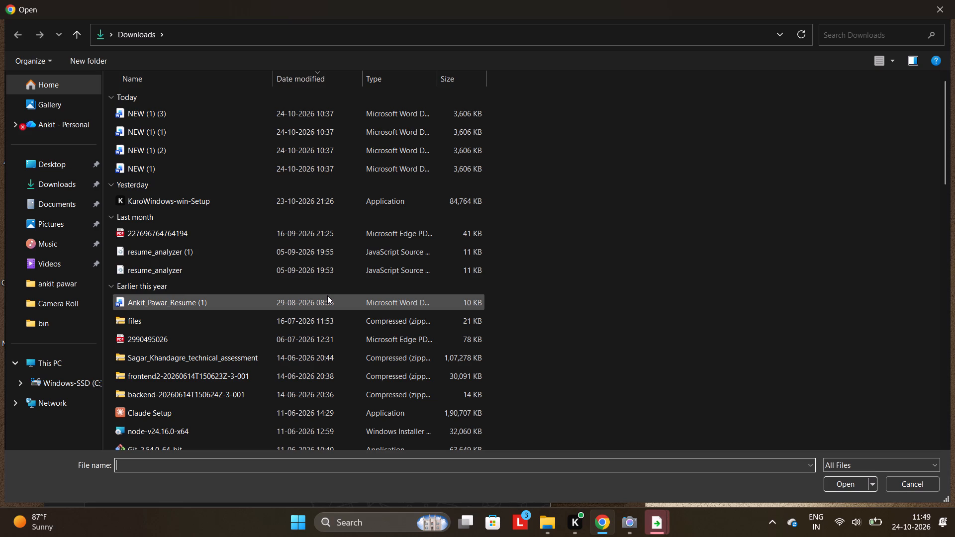
Look through the Downloads folder in Chrome's file picker for the report document.
scroll(327, 295, down, 2)
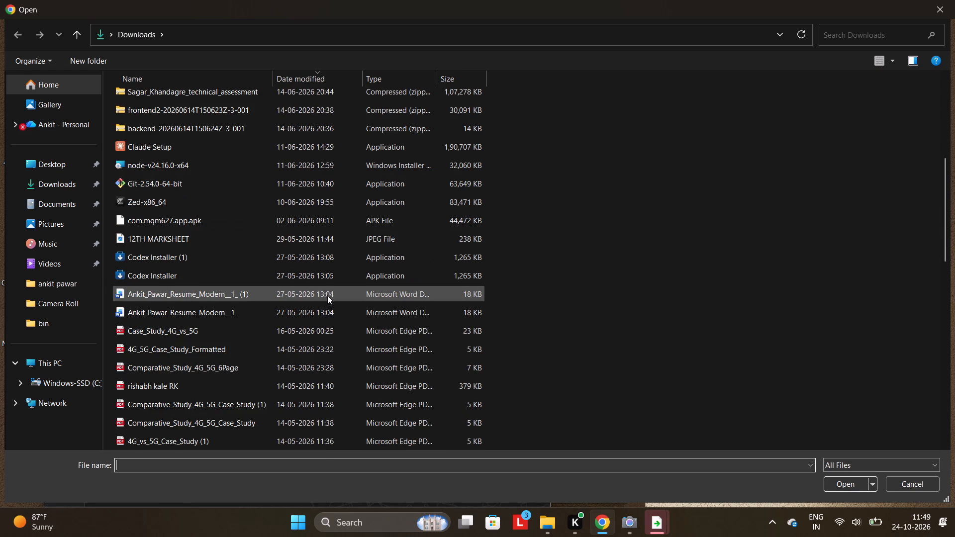
scroll(327, 295, up, 2)
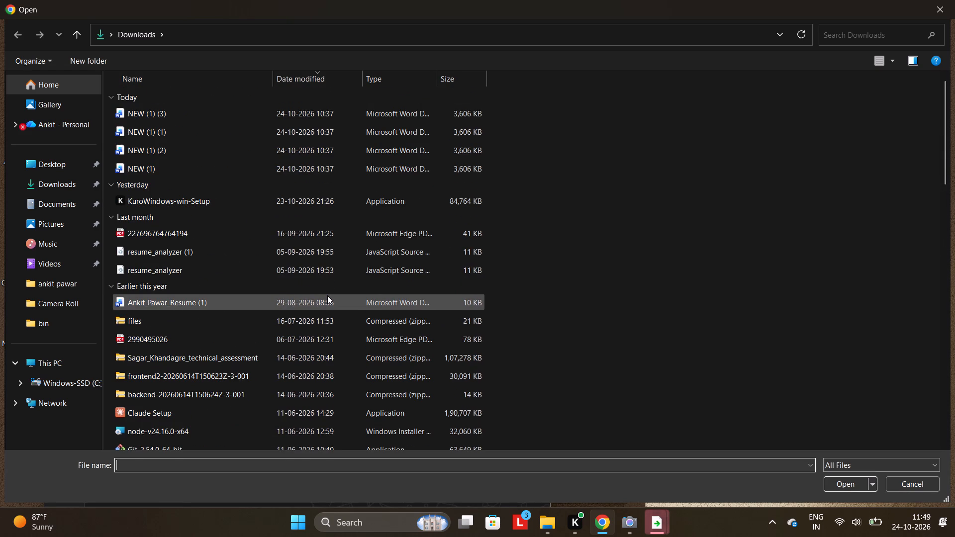
scroll(327, 295, up, 3)
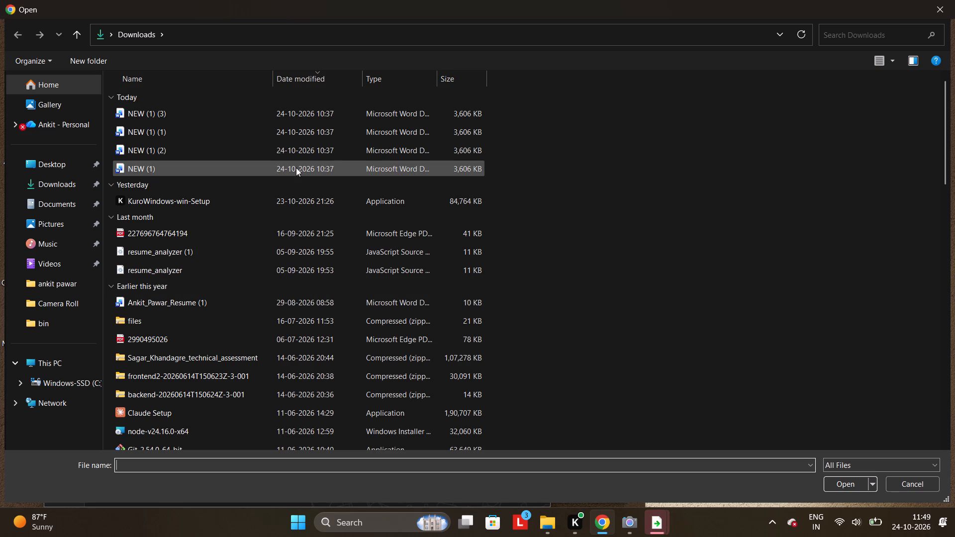
scroll(222, 220, down, 1)
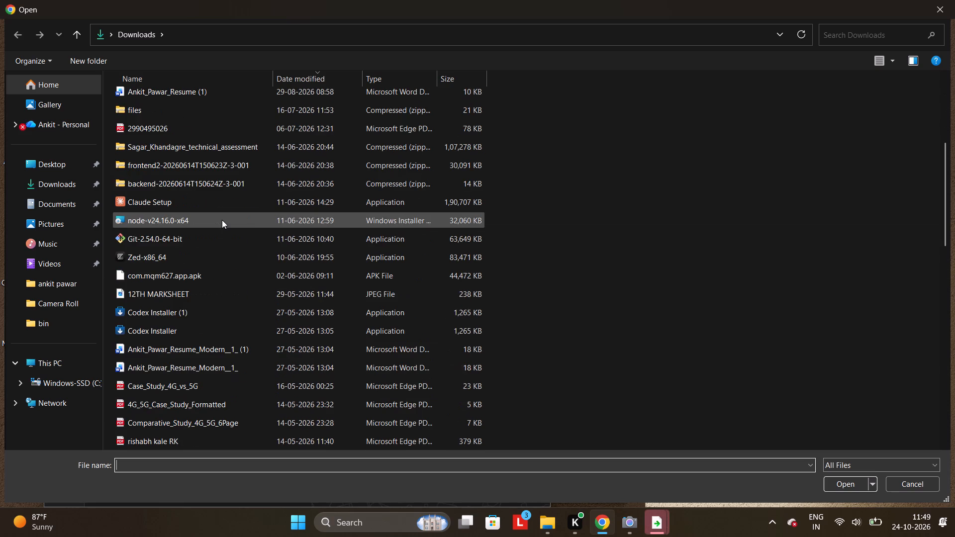
scroll(222, 220, down, 2)
scroll(222, 220, up, 7)
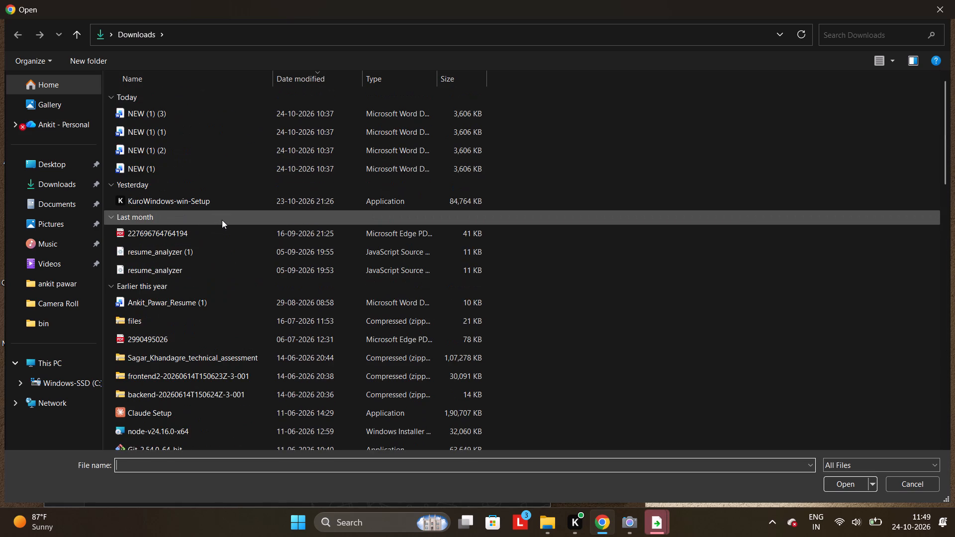
scroll(222, 220, up, 5)
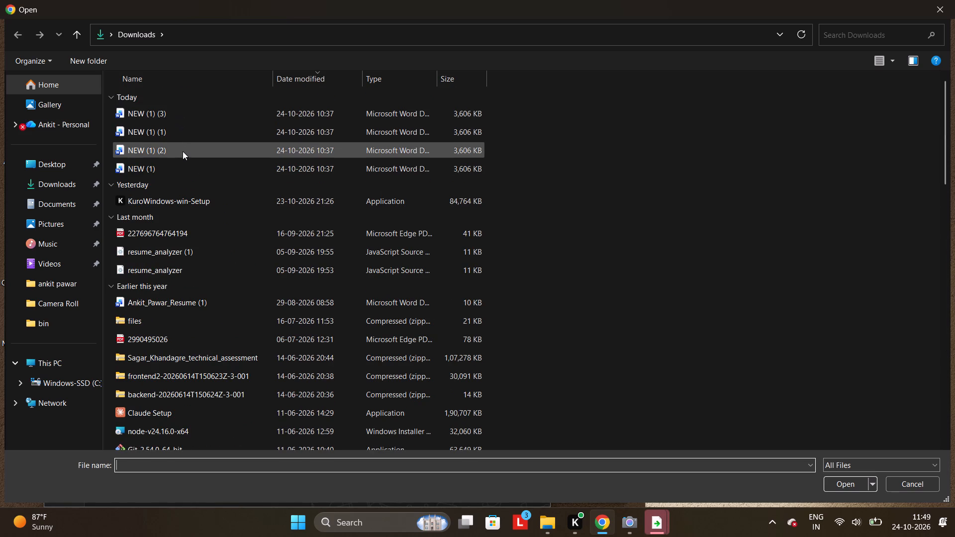
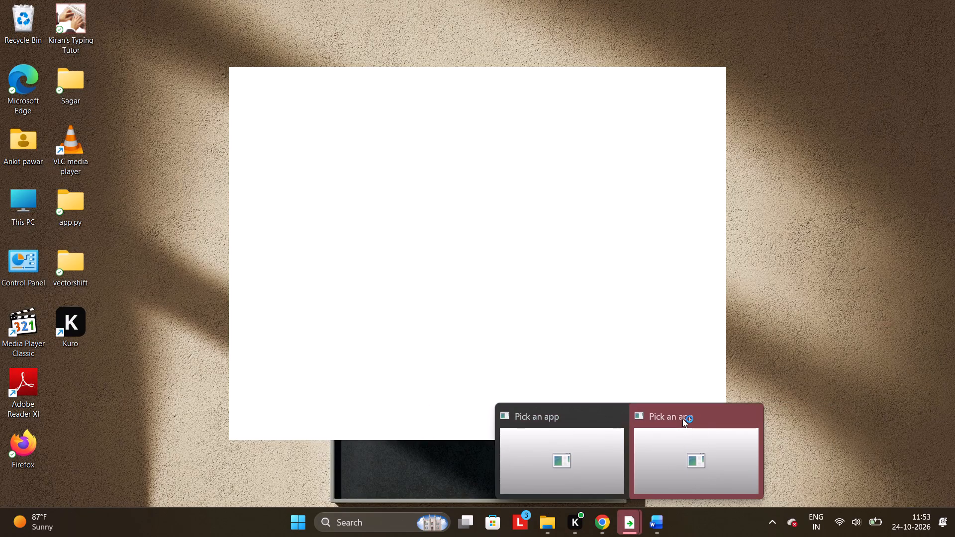
Close the two leftover "Pick an app" windows.
click(745, 416)
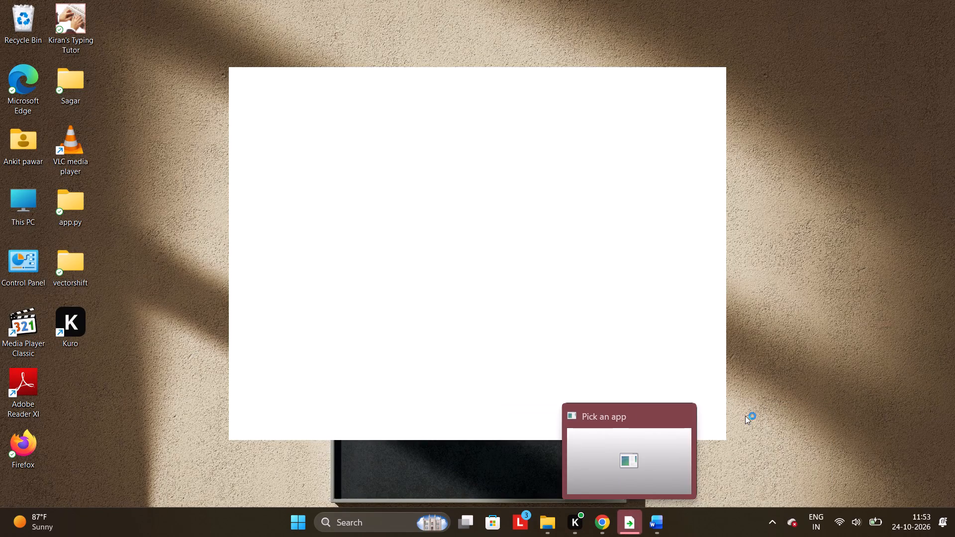
click(682, 415)
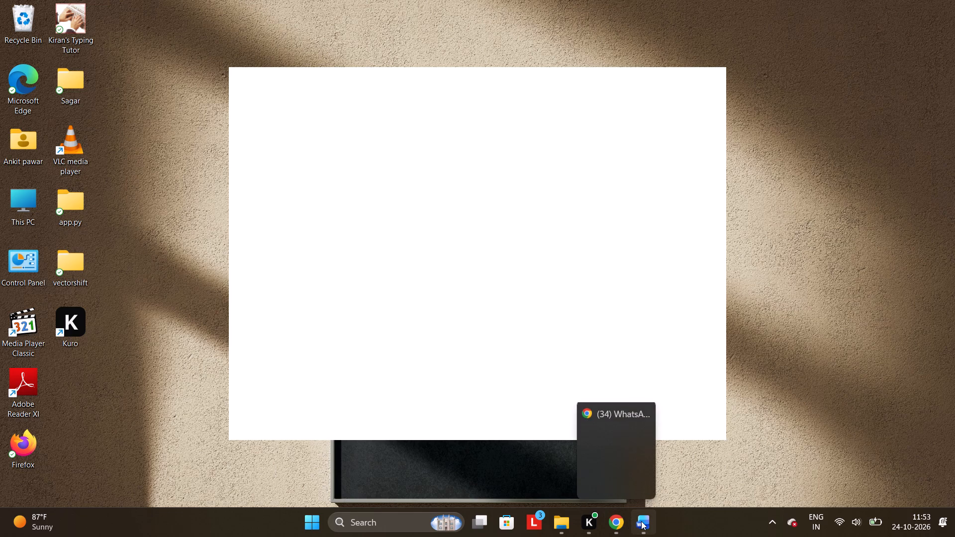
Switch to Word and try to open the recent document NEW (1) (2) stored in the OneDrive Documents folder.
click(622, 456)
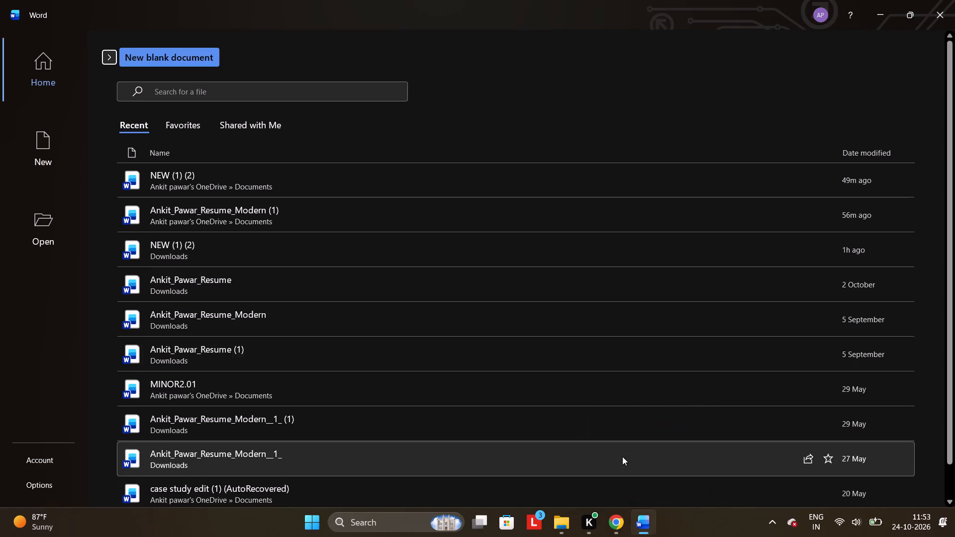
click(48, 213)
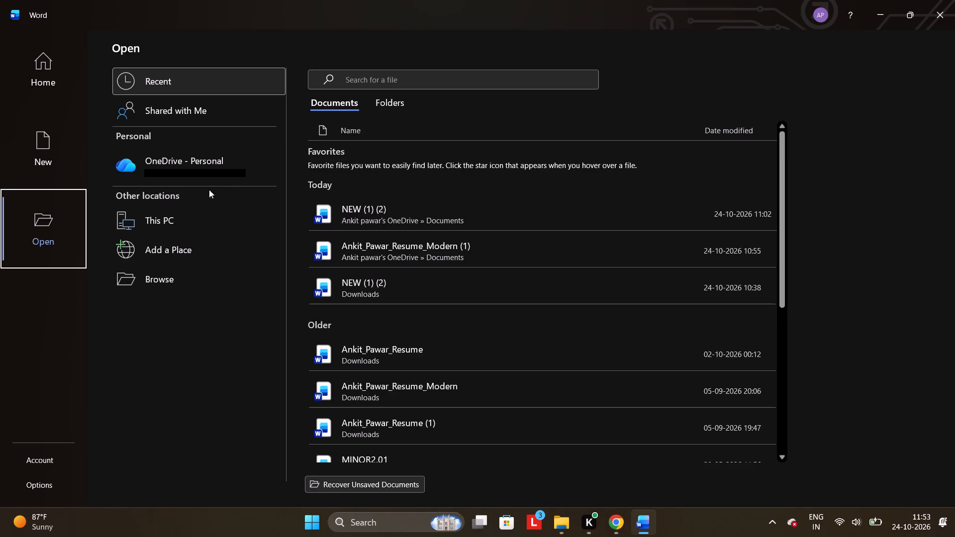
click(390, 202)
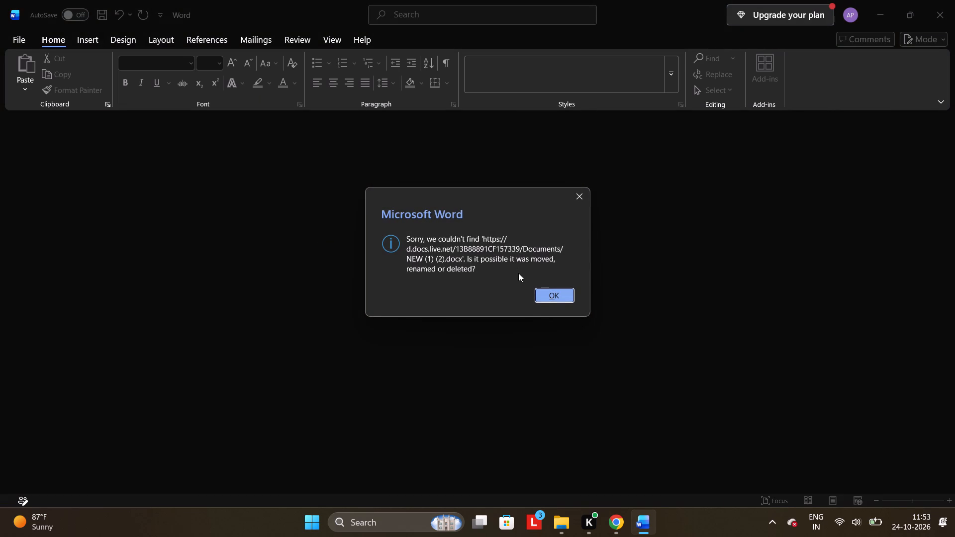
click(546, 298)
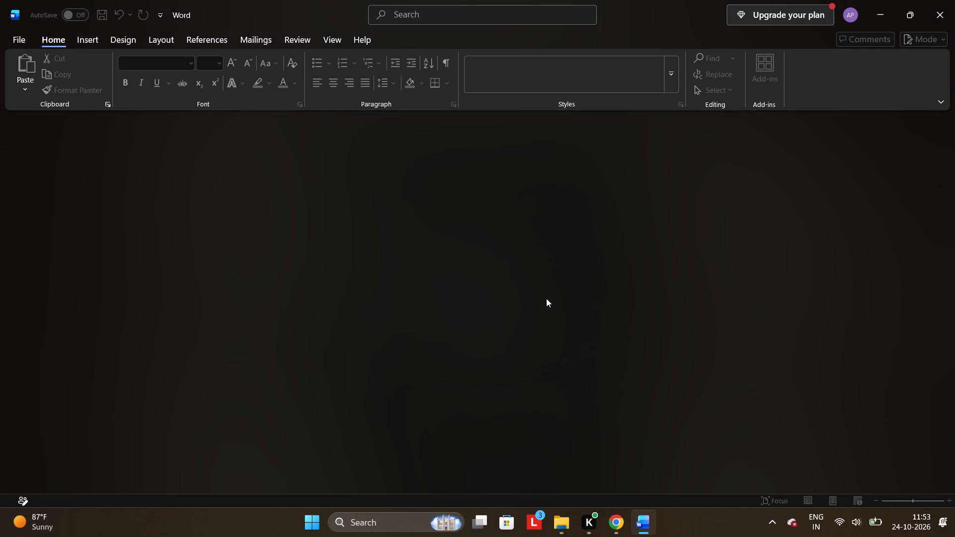
Bring up the list of recent documents again to find the NSS report.
click(17, 36)
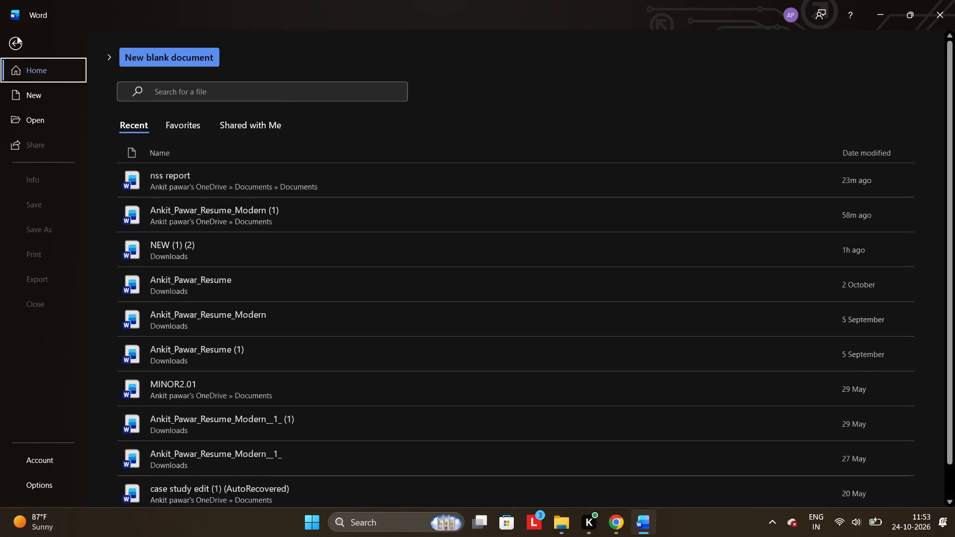
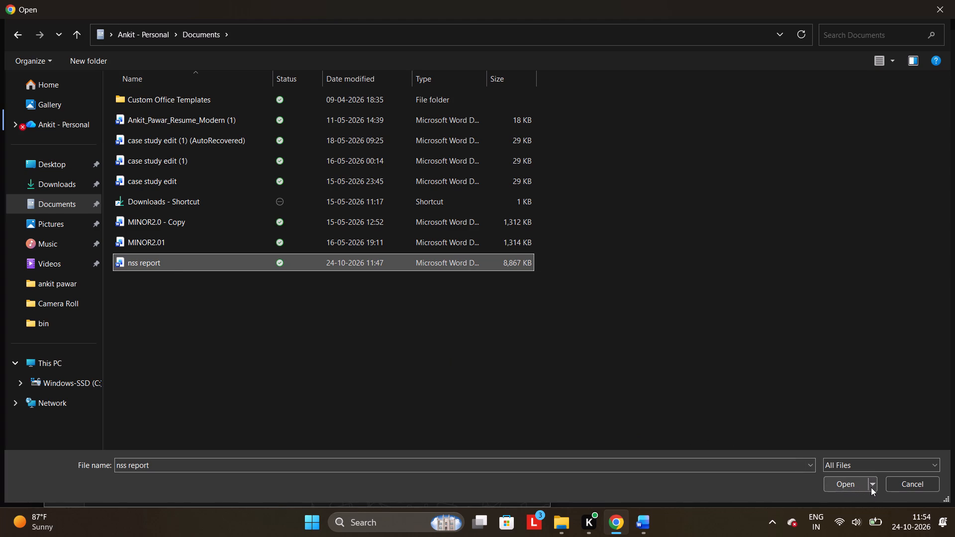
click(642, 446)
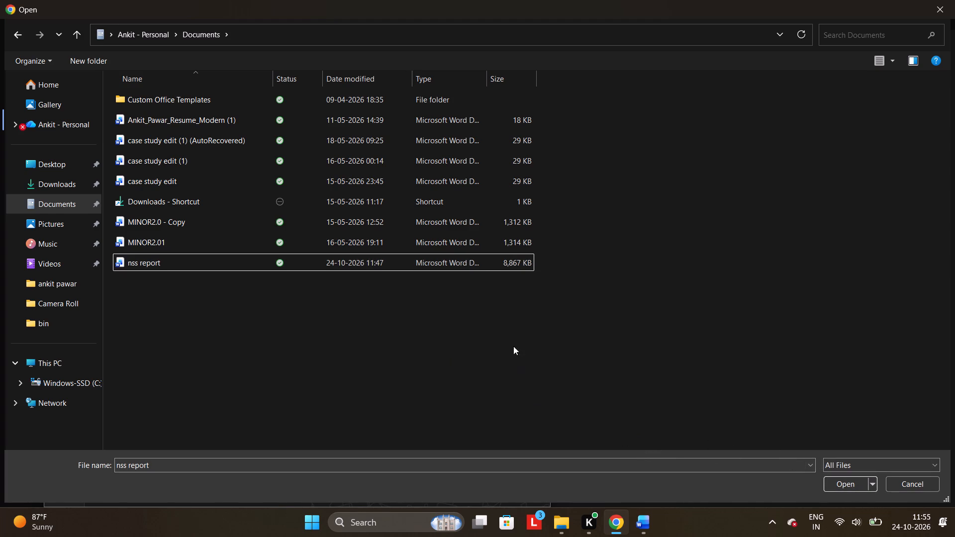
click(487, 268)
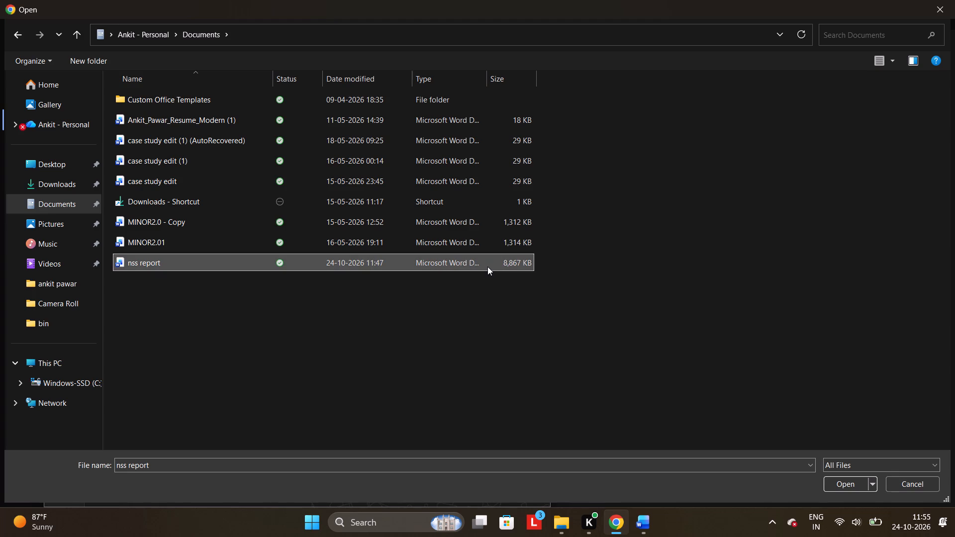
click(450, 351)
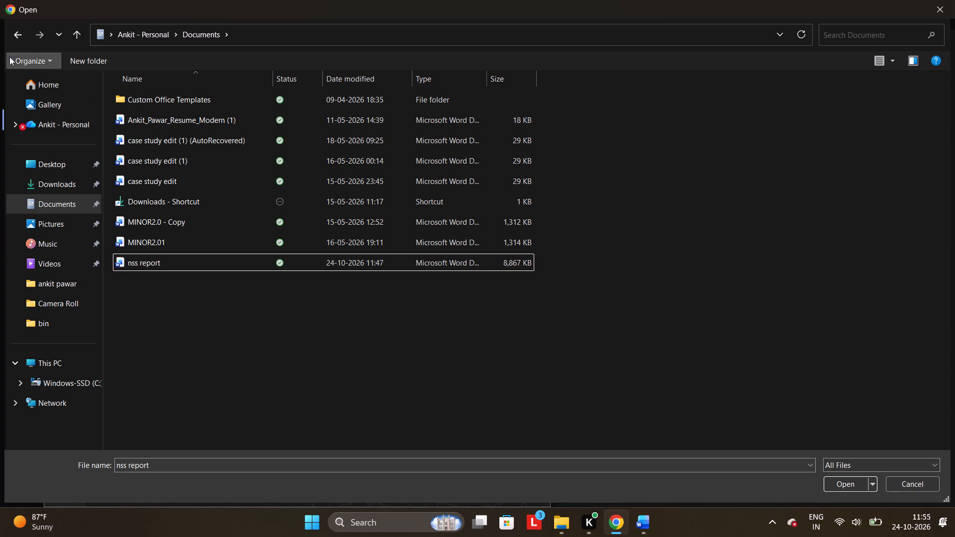